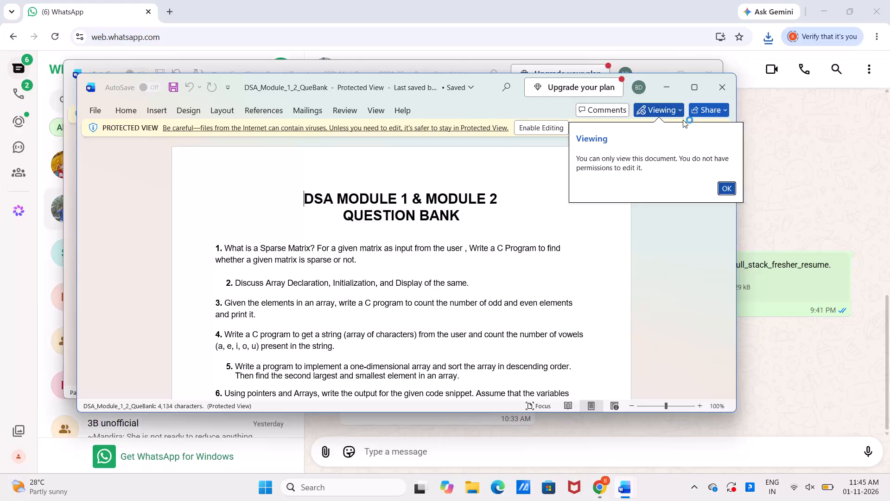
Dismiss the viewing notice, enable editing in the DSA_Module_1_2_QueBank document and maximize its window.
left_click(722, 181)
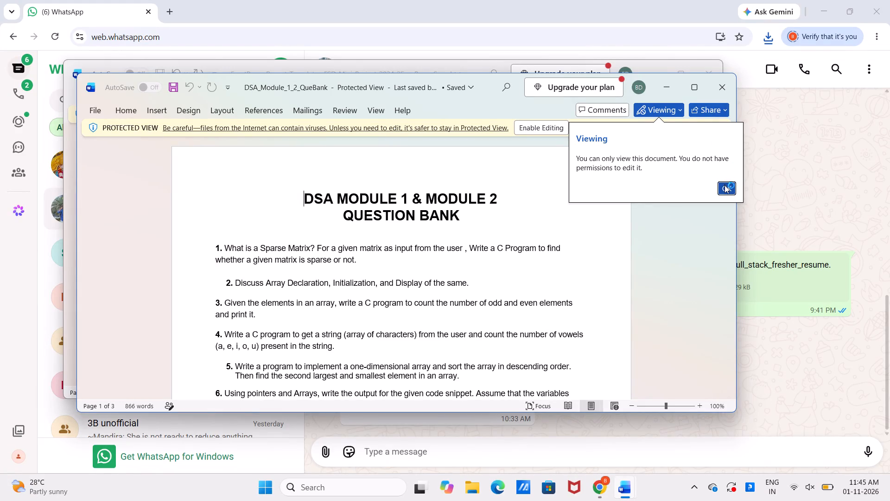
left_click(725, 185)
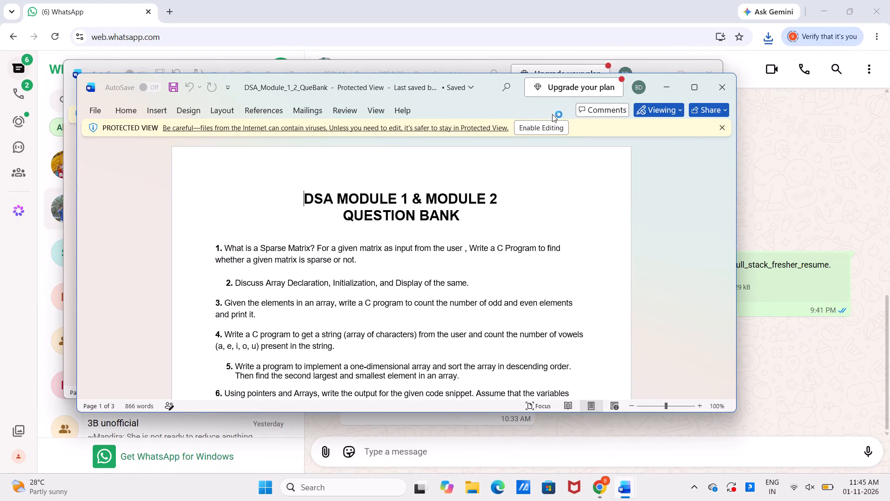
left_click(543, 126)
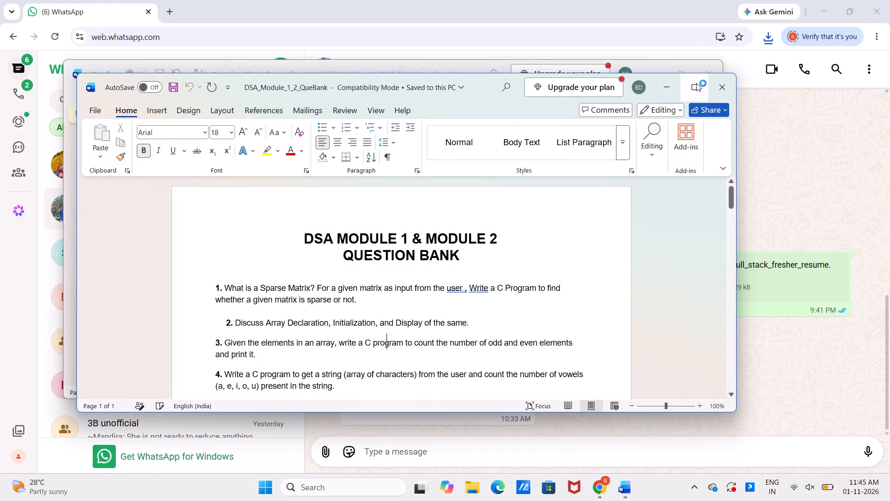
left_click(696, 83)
Skim through the DSA Module 1 and 2 question bank to its last question and close the document.
scroll(485, 302, "up", 1)
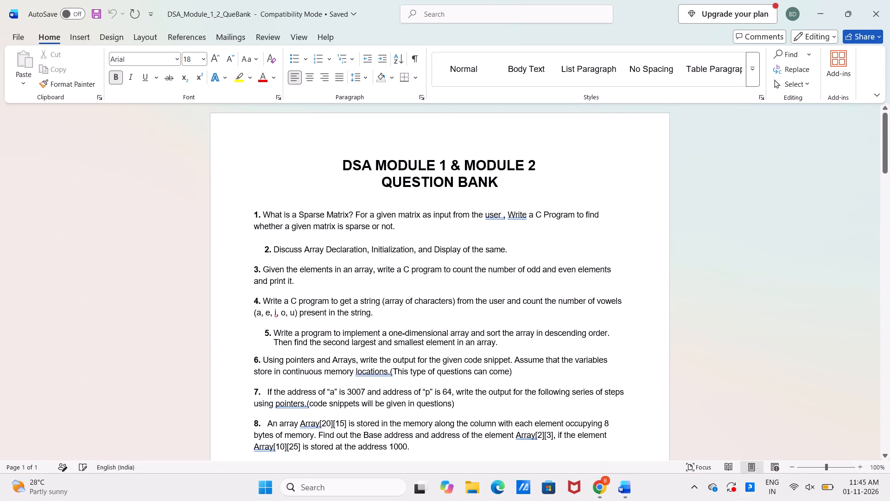
scroll(485, 302, "up", 7)
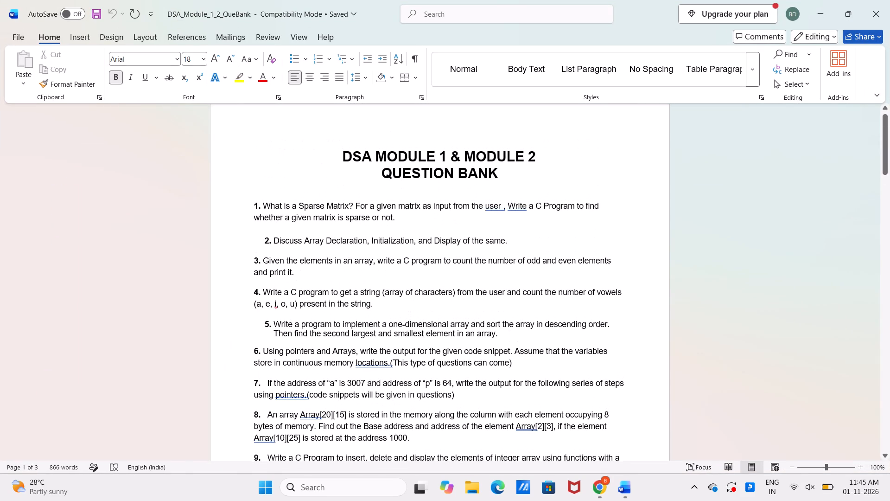
scroll(485, 302, "down", 9)
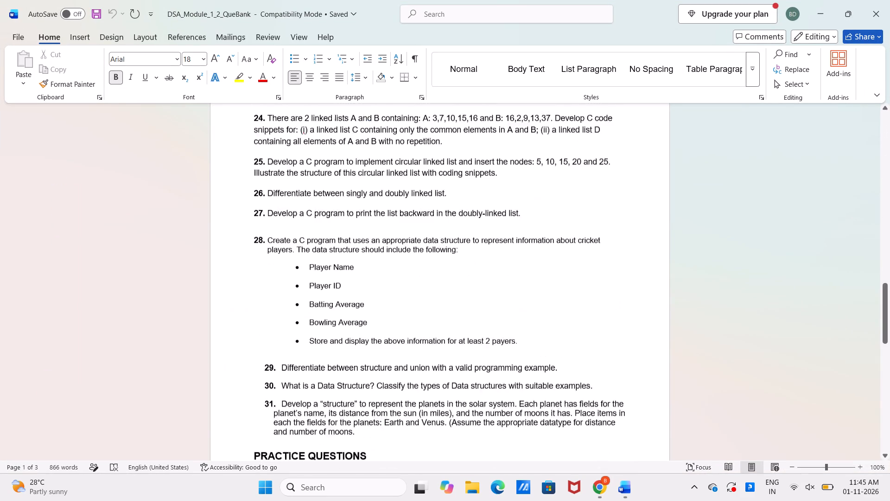
scroll(485, 302, "down", 4)
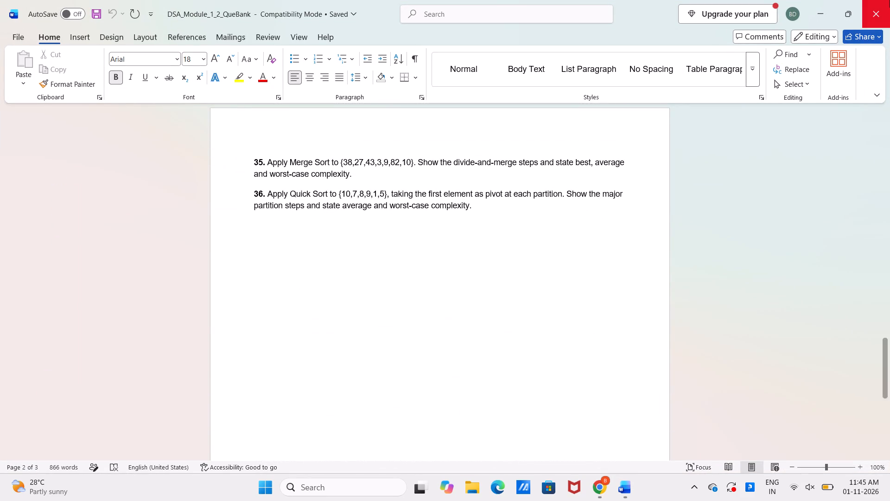
left_click(889, 0)
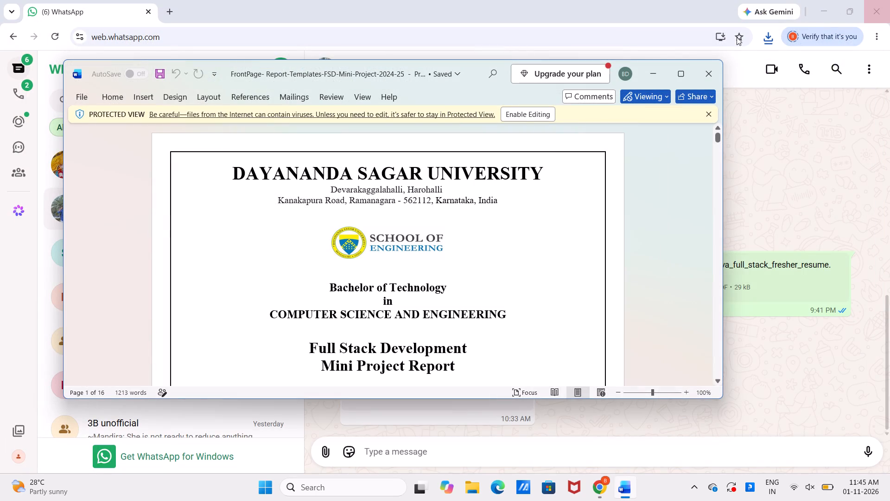
Maximize the FSD mini project report template and enable editing in it.
scroll(399, 279, "down", 4)
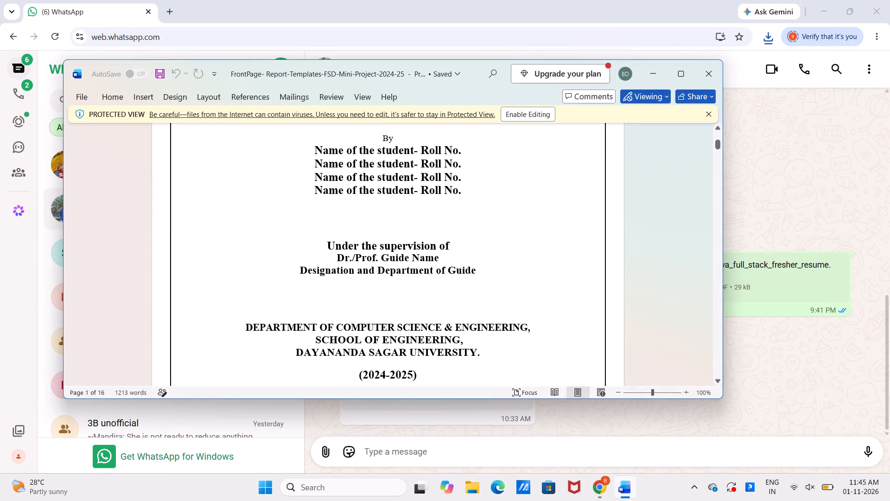
left_click(677, 75)
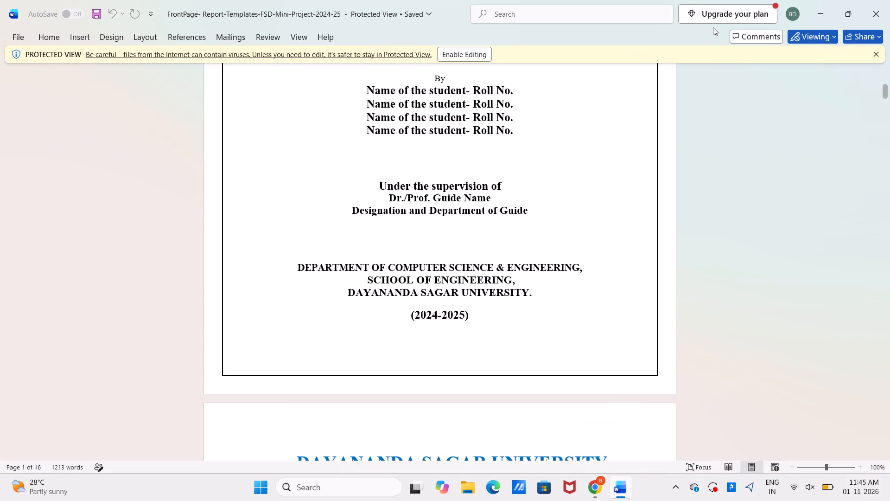
left_click(455, 62)
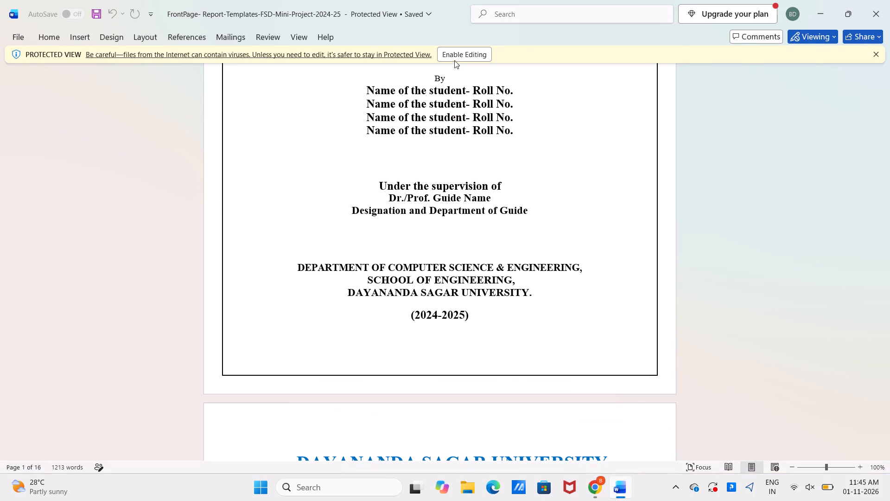
left_click(449, 54)
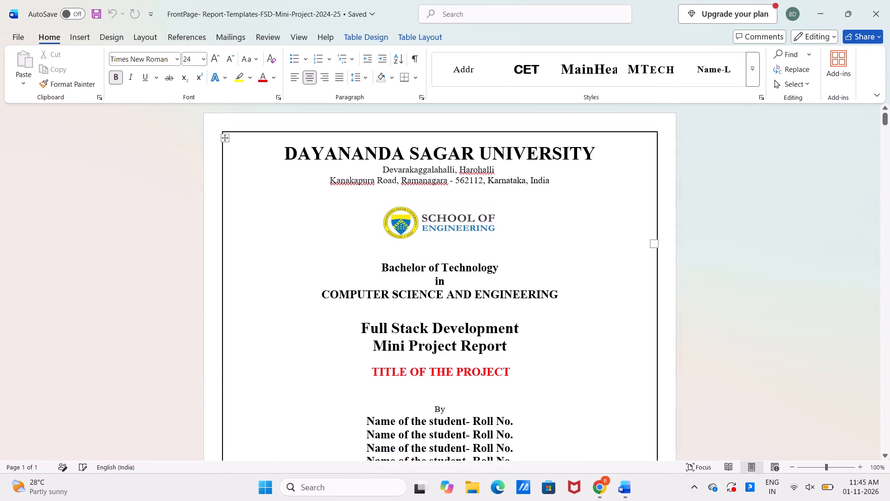
Replace the "Name of the student" placeholder on the cover page's first student line with BHARATH.
scroll(423, 334, "down", 1)
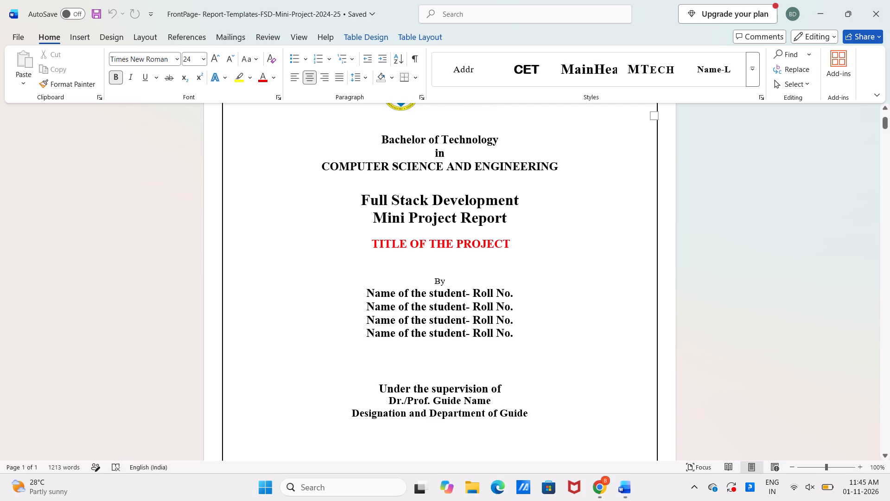
left_click(465, 294)
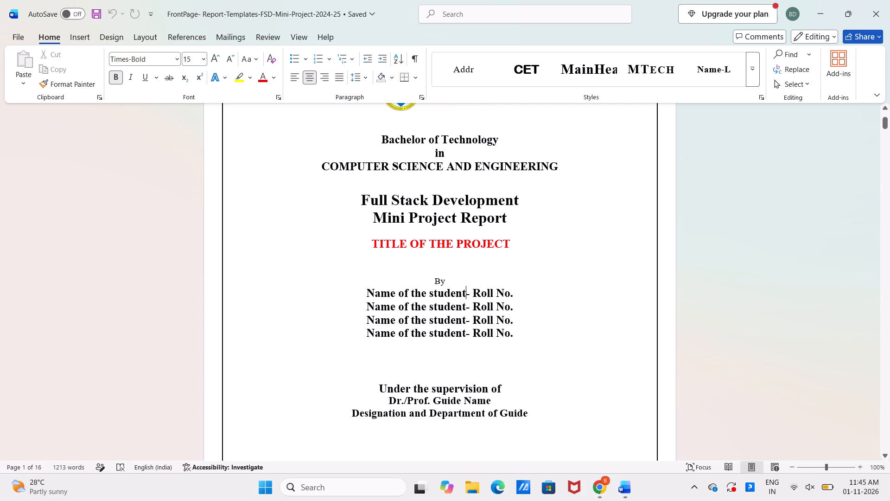
key("BackSpace")
key("BackSpace")
key("BackSpace")
key("BackSpace")
key("BackSpace")
key("BackSpace")
key("BackSpace")
key("BackSpace")
key("BackSpace")
key("BackSpace")
key("BackSpace")
key("BackSpace")
key("BackSpace")
key("BackSpace")
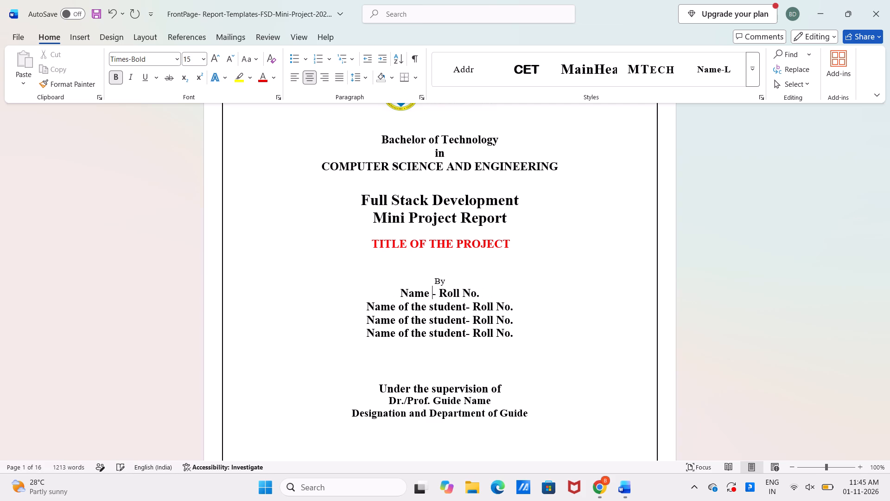
key("BackSpace")
key("BackSpace")
key("BackSpace")
key("BackSpace")
key("BackSpace")
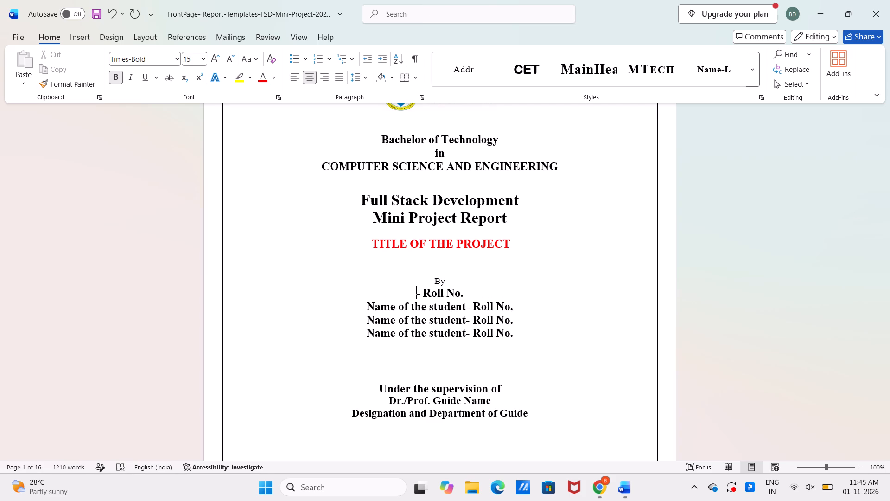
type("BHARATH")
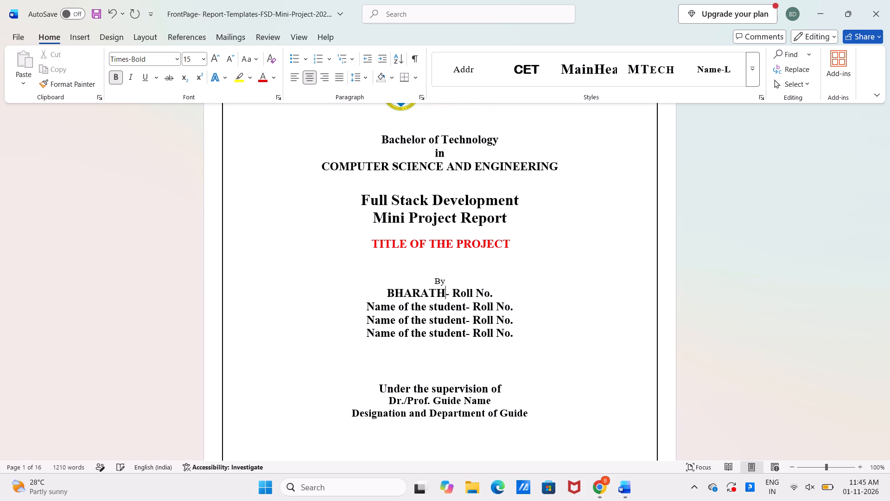
Add the roll number 6 at the end of the first student line.
left_click(505, 293)
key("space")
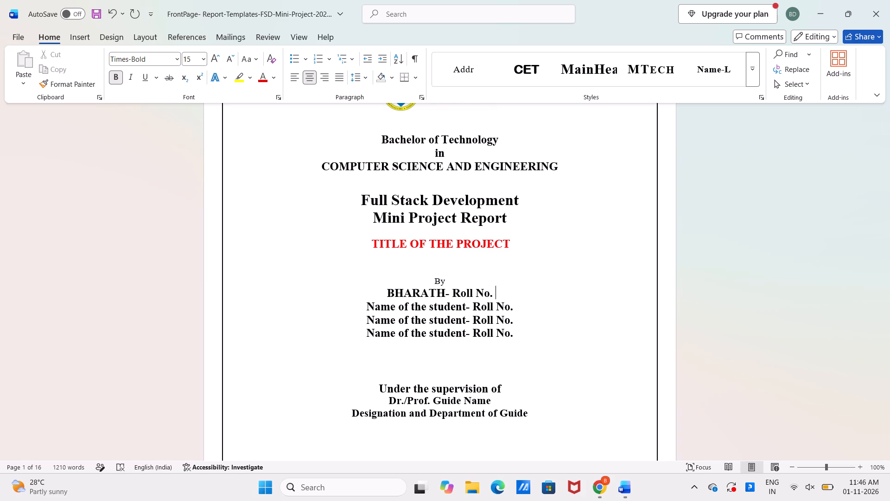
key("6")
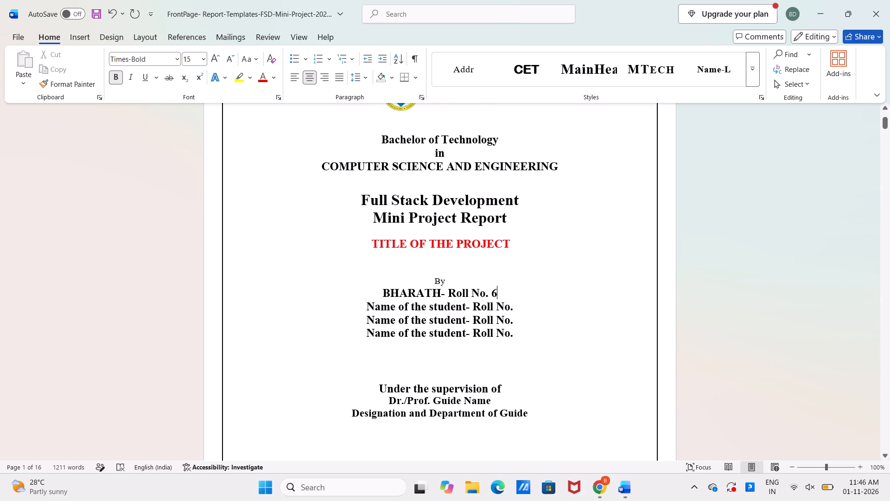
Replace the "Name of the student" placeholder on the second student line with HITESH, followed by two spaces.
left_click(466, 307)
key("BackSpace")
key("BackSpace")
key("BackSpace")
key("BackSpace")
key("BackSpace")
key("BackSpace")
key("BackSpace")
key("BackSpace")
key("BackSpace")
key("BackSpace")
key("BackSpace")
key("BackSpace")
key("BackSpace")
key("BackSpace")
key("BackSpace")
key("BackSpace")
key("BackSpace")
key("BackSpace")
key("BackSpace")
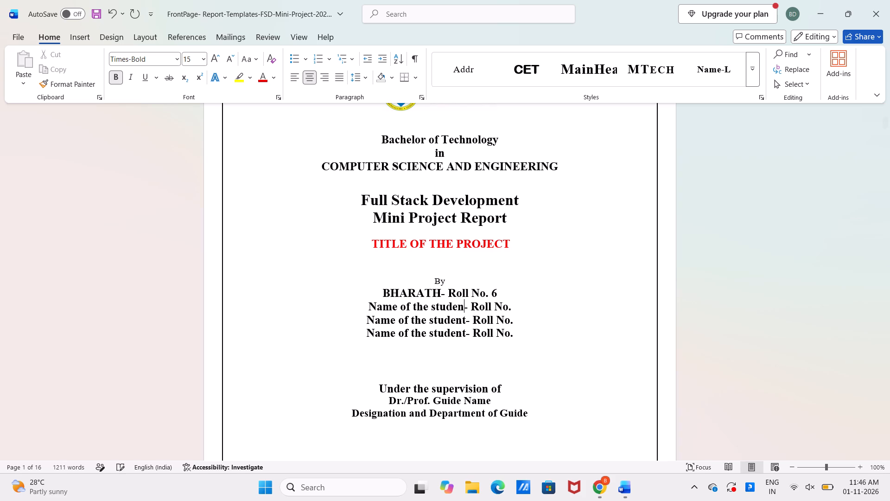
key("BackSpace")
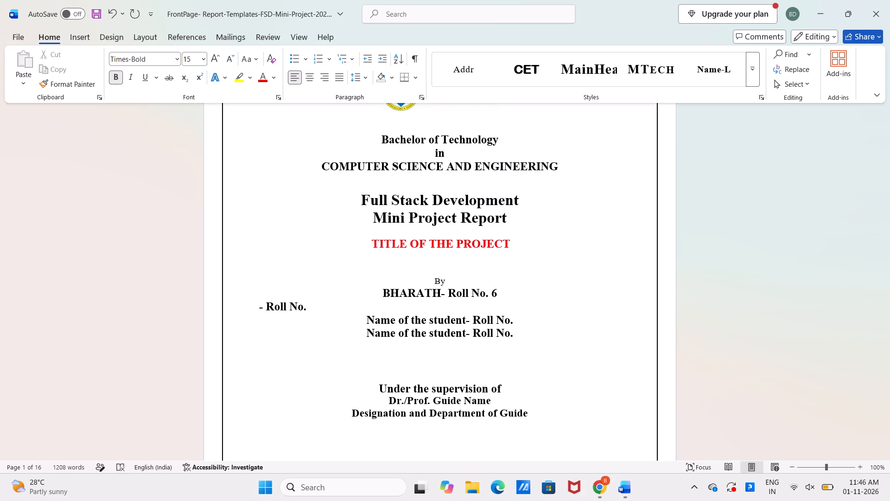
key("ctrl+z")
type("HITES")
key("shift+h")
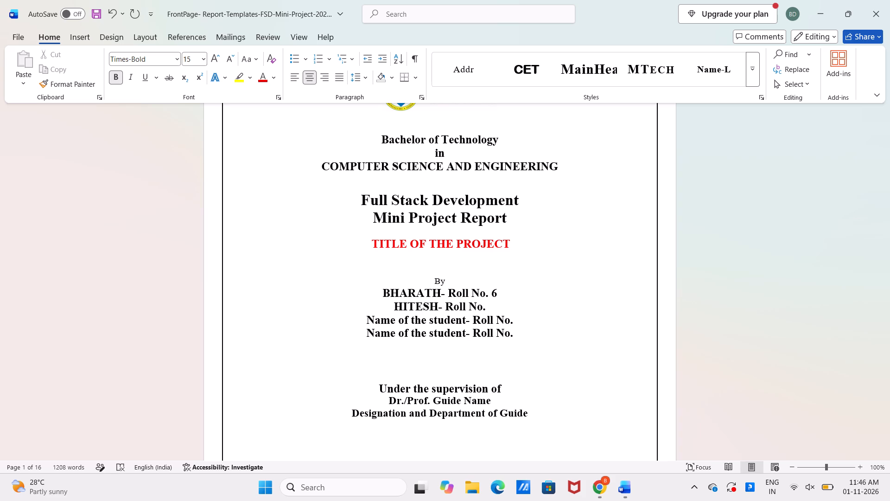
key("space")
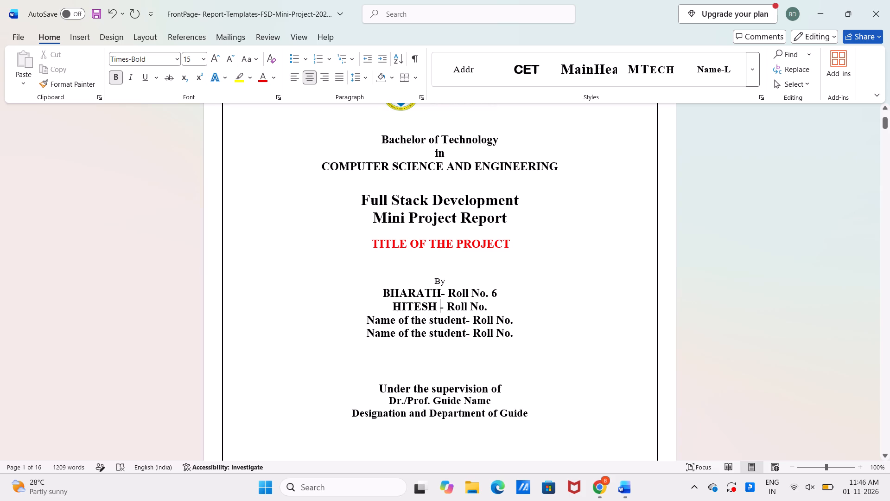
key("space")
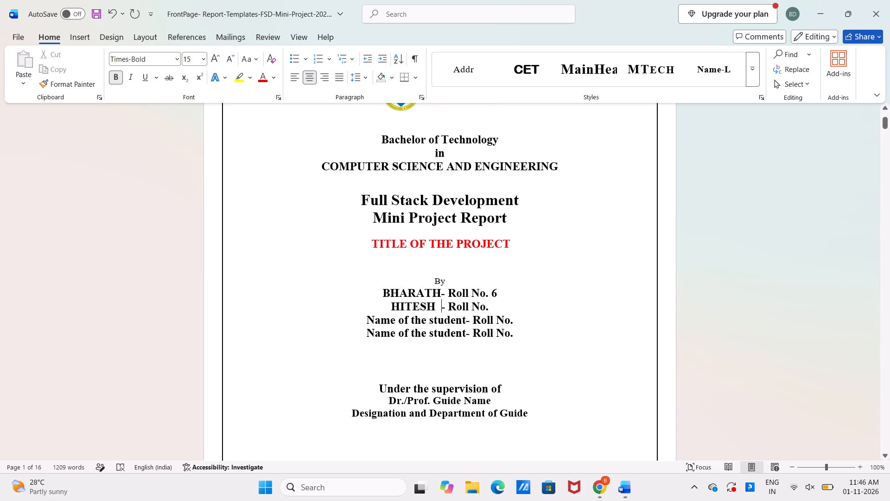
Enter the roll number 26 directly after "Roll No." on the second student line.
left_click(491, 304)
left_click(491, 304)
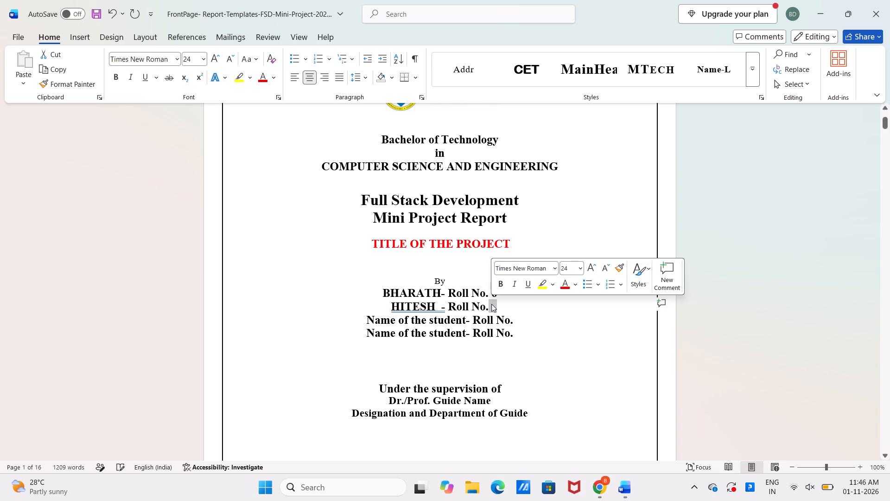
left_click(491, 304)
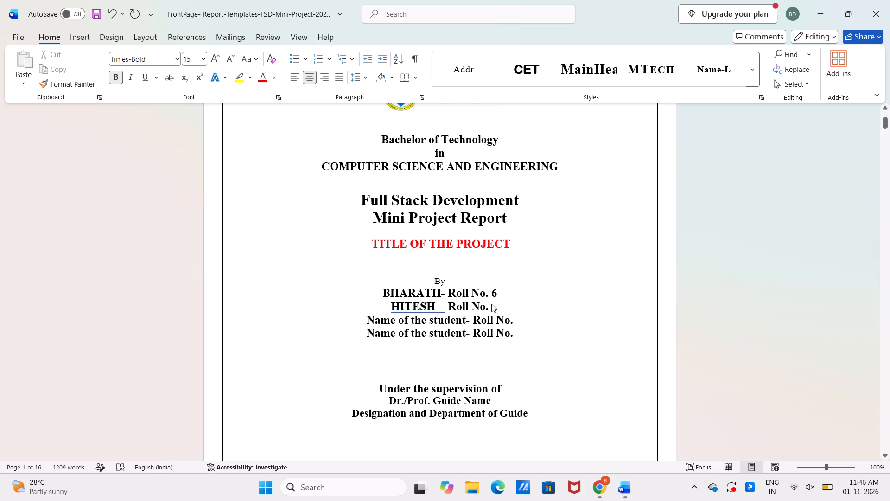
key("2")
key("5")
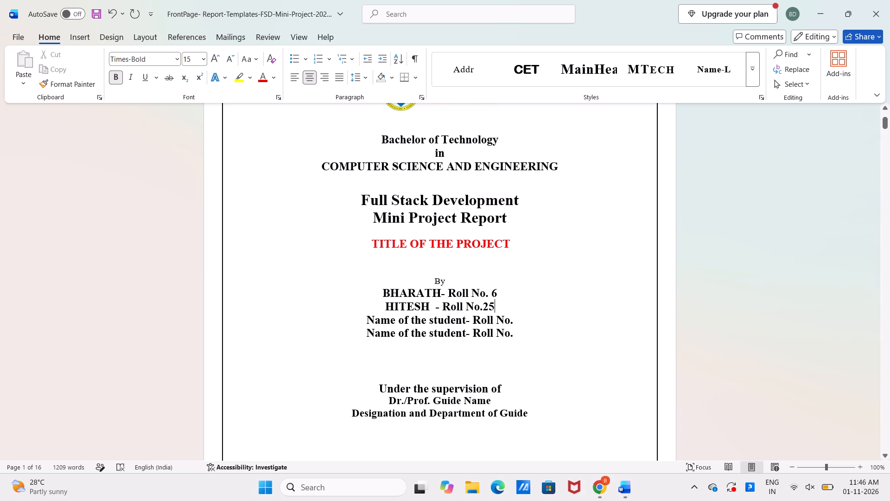
key("BackSpace")
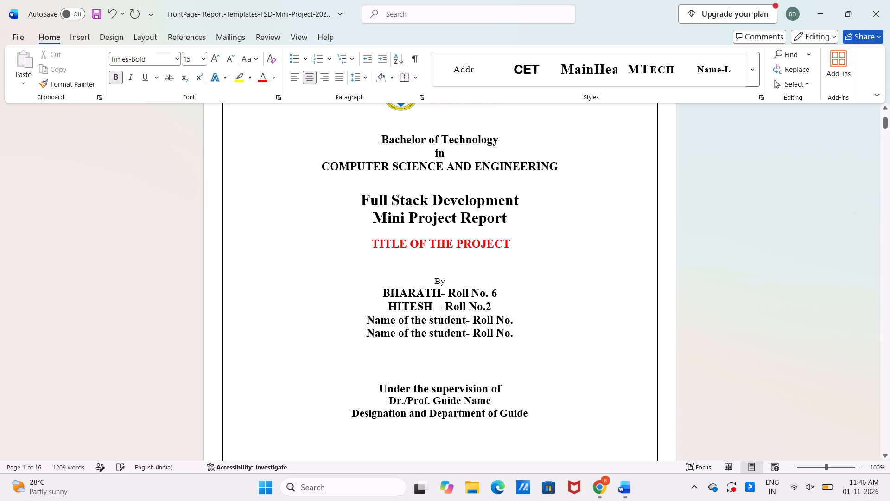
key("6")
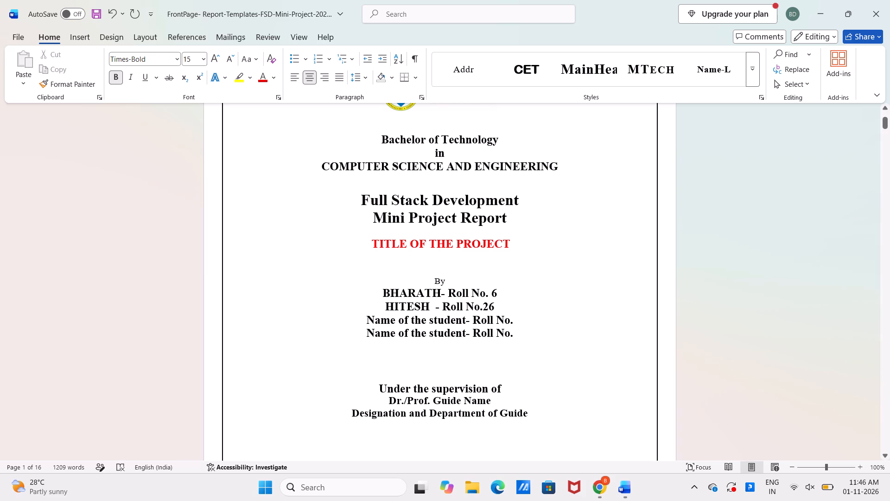
Replace the "Name of the student" placeholder on the third student line with GANESH.
left_click_drag(366, 321, 462, 324)
key("BackSpace")
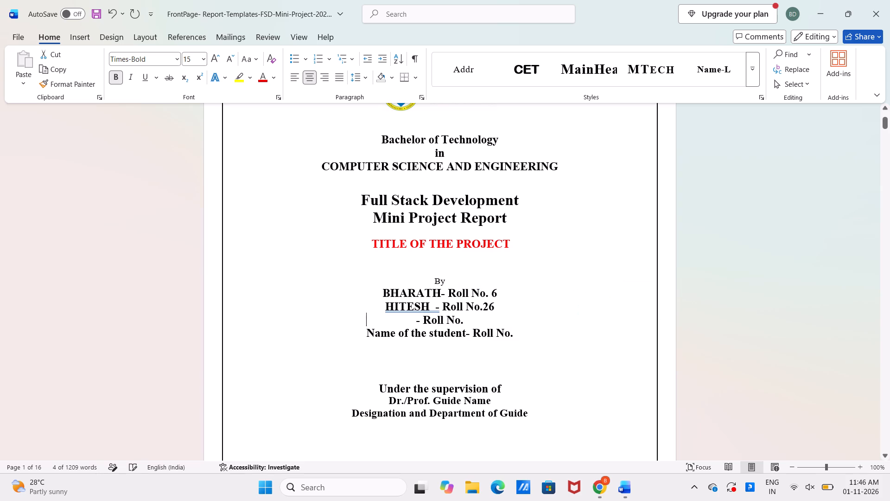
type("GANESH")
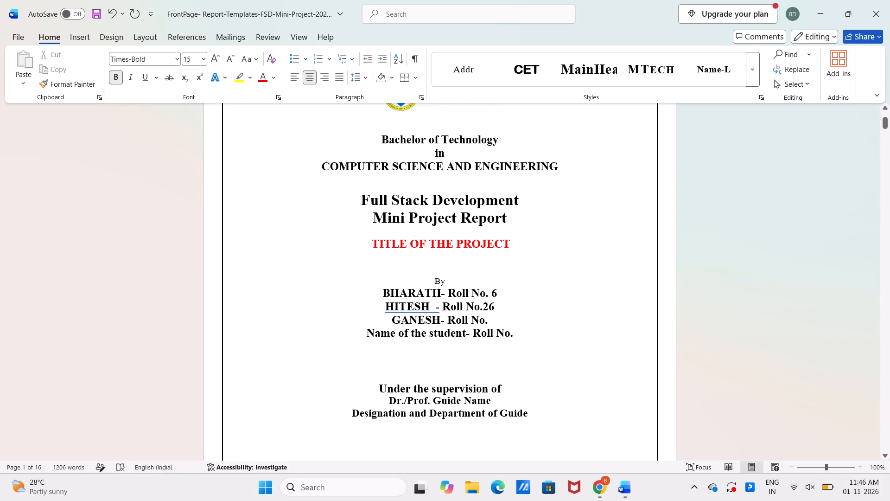
Replace the "Name of the student" placeholder and its hyphen on the fourth student line with the fourth team member's name in capitals.
left_click(441, 357)
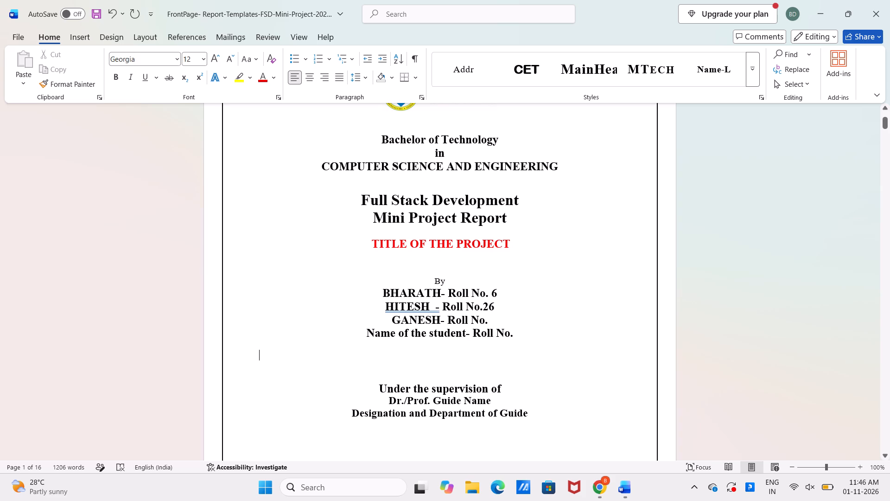
left_click(365, 334)
left_click_drag(365, 334, 383, 335)
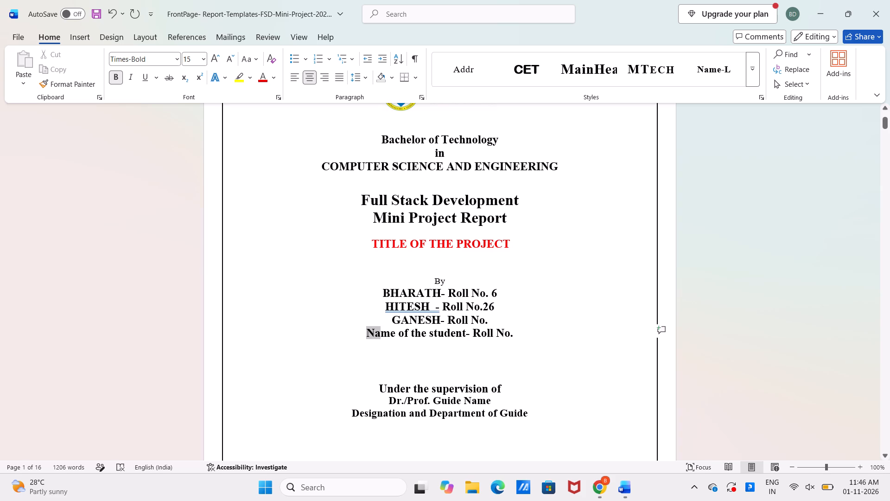
left_click_drag(383, 335, 460, 336)
key("BackSpace")
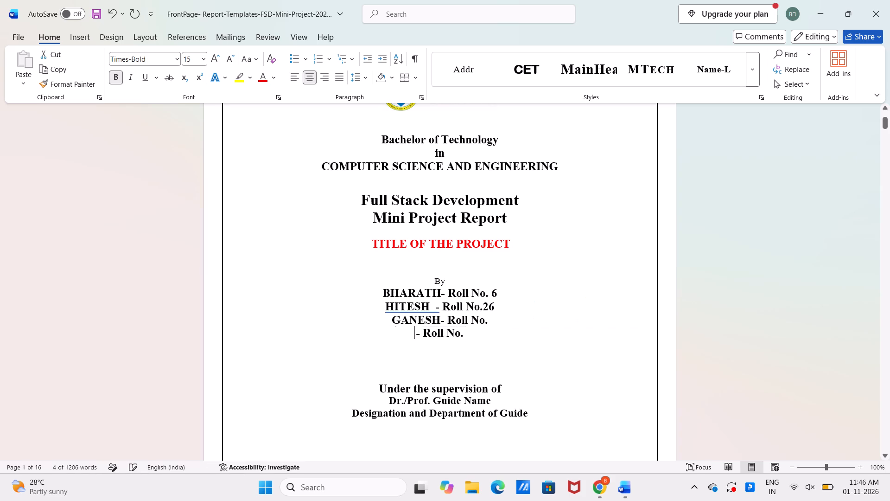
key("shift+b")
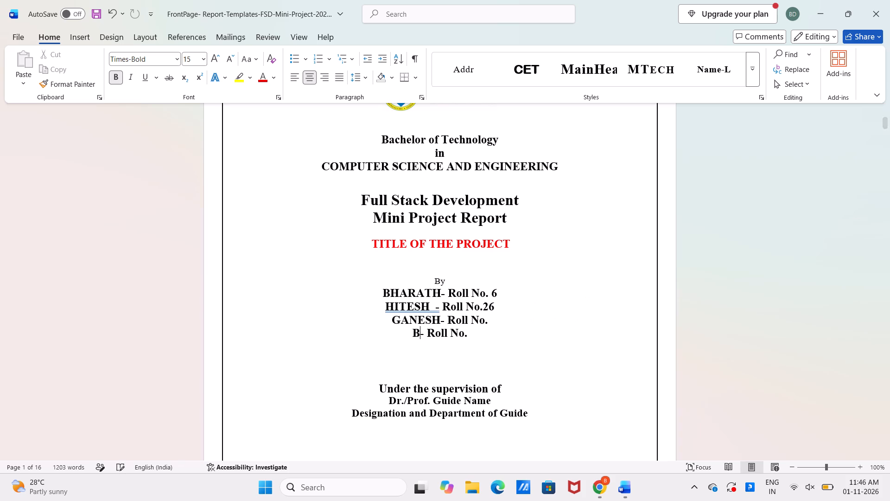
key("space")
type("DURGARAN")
left_click(460, 336)
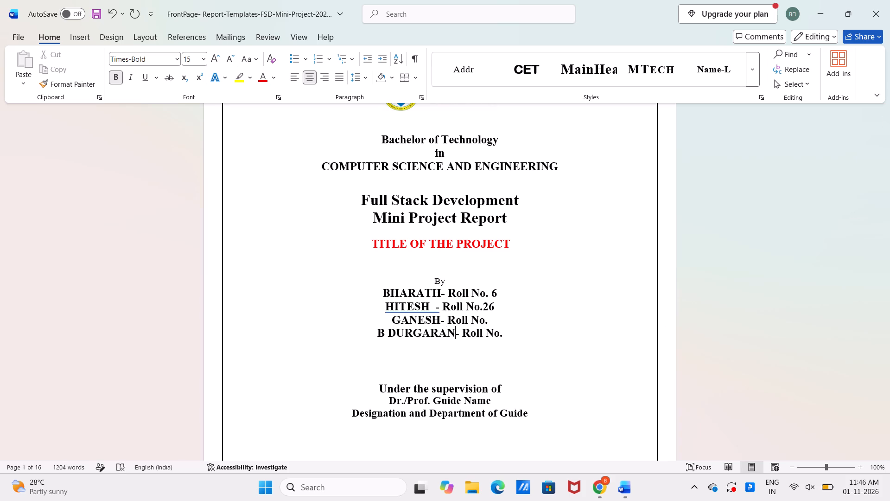
key("BackSpace")
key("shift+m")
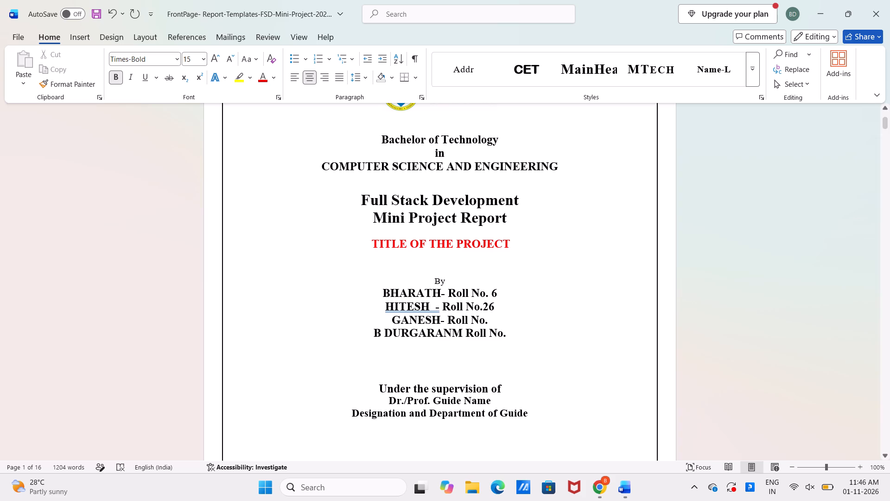
Enter the roll number 2 directly after "Roll No." on the fourth student line.
left_click(518, 333)
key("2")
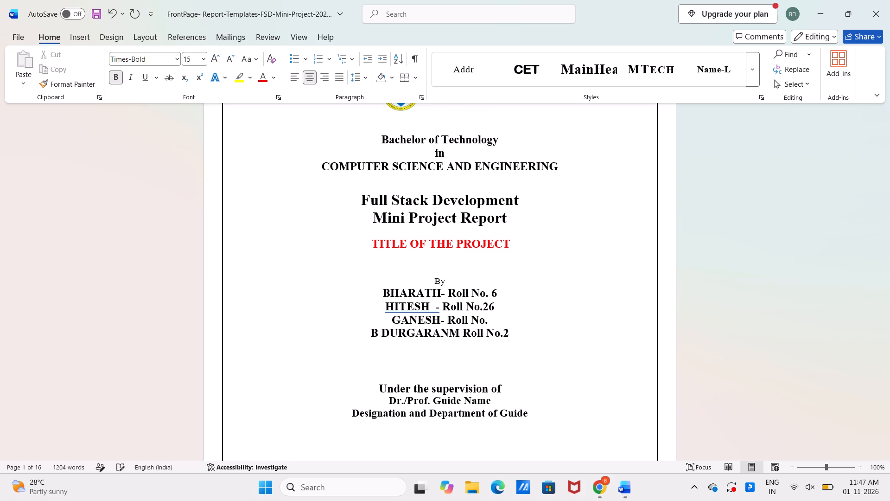
Enter BHARATH after "Name1:" in the student signature table of the declaration on page 3, separated by one space.
scroll(463, 334, "down", 4)
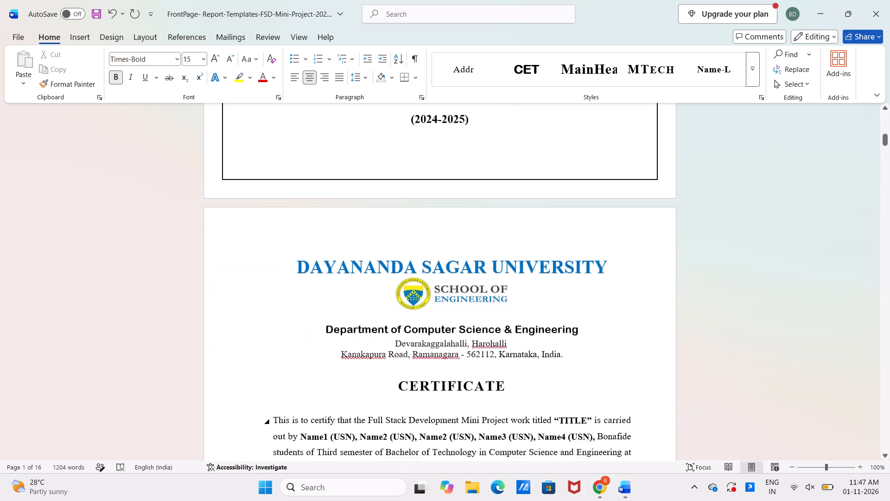
scroll(463, 334, "down", 2)
scroll(463, 334, "up", 6)
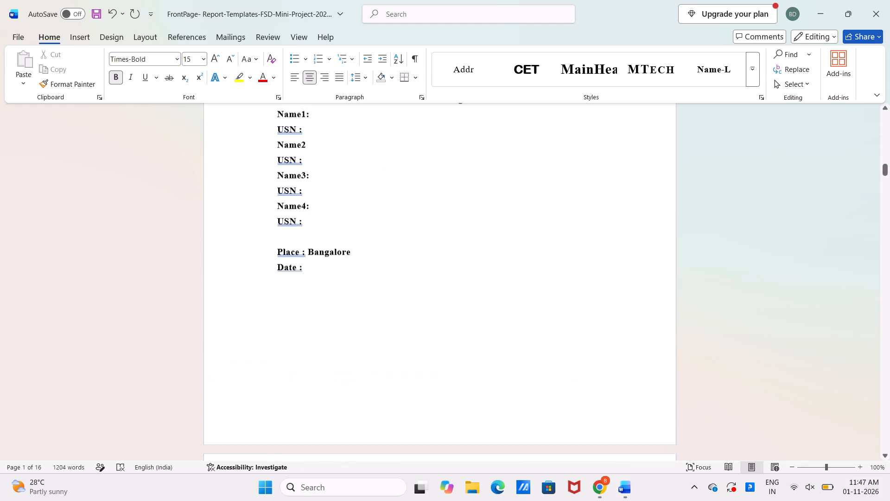
scroll(463, 334, "up", 2)
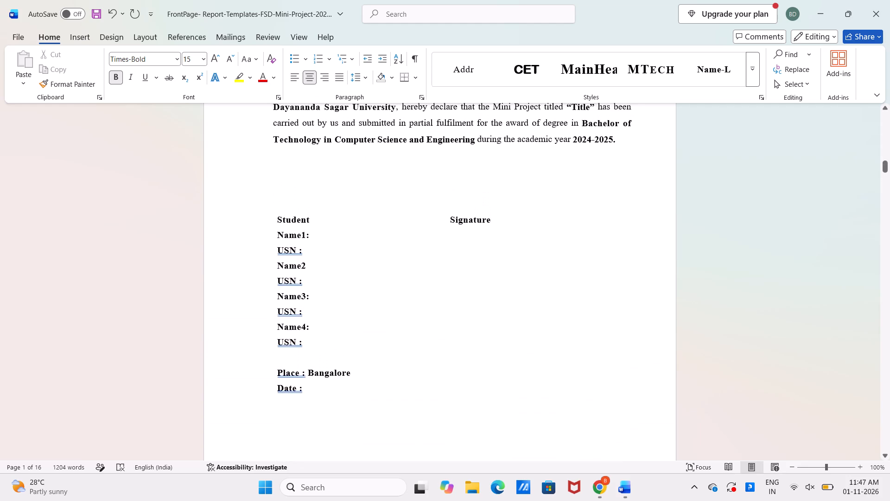
scroll(463, 334, "up", 1)
left_click(324, 275)
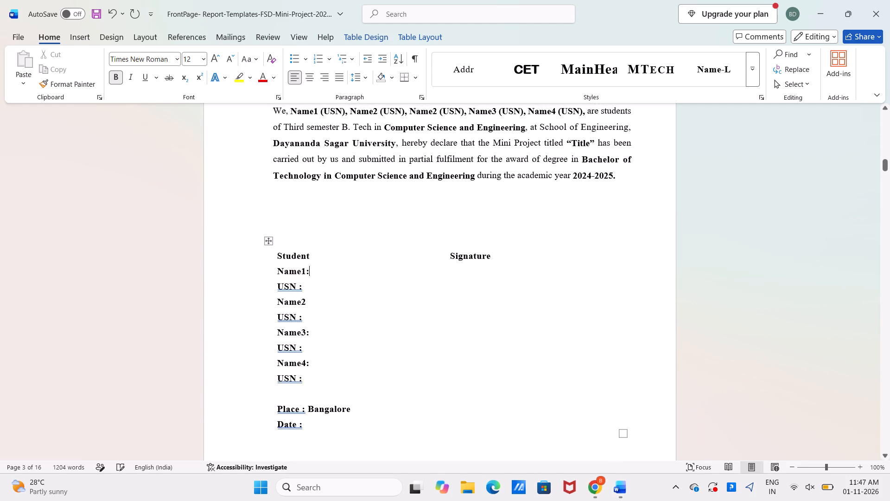
left_click(324, 275)
left_click(324, 275)
left_click(324, 275)
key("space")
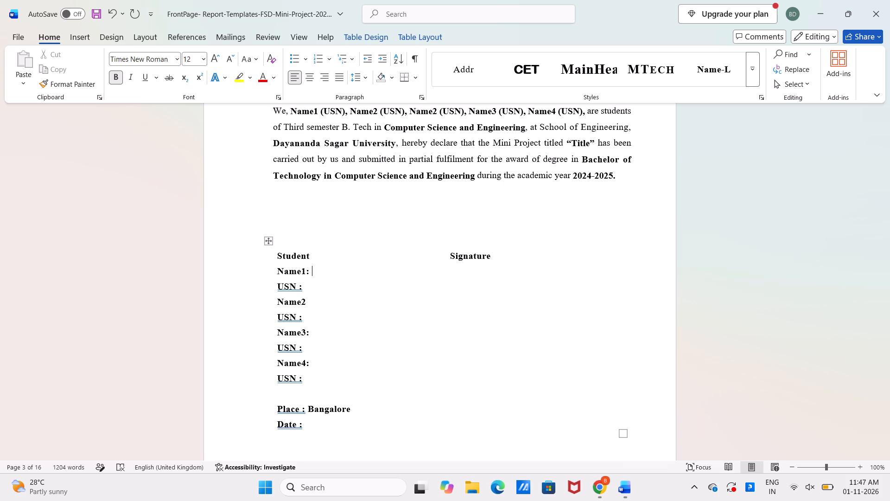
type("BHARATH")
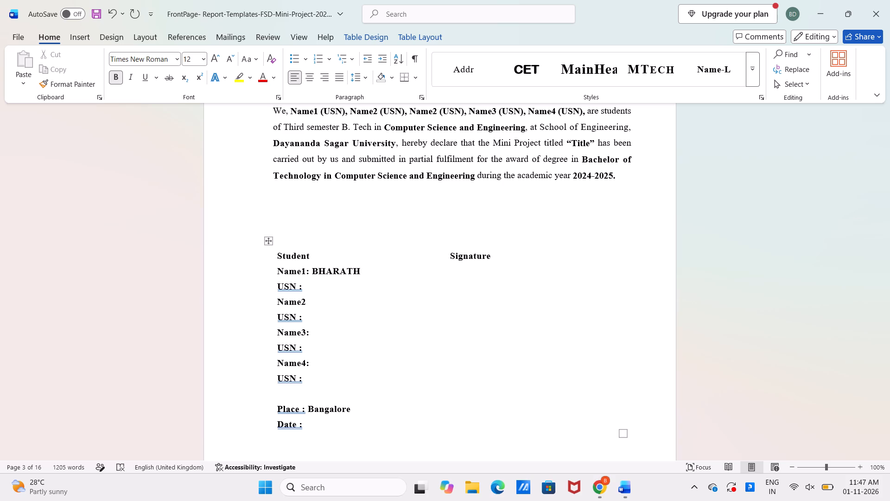
Enter the first student's USN on the line below Name1, with four spaces after the colon.
left_click(319, 282)
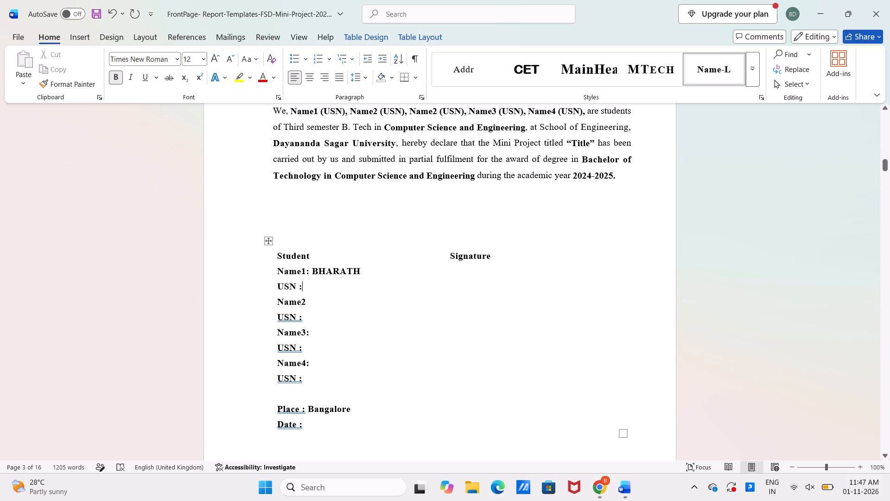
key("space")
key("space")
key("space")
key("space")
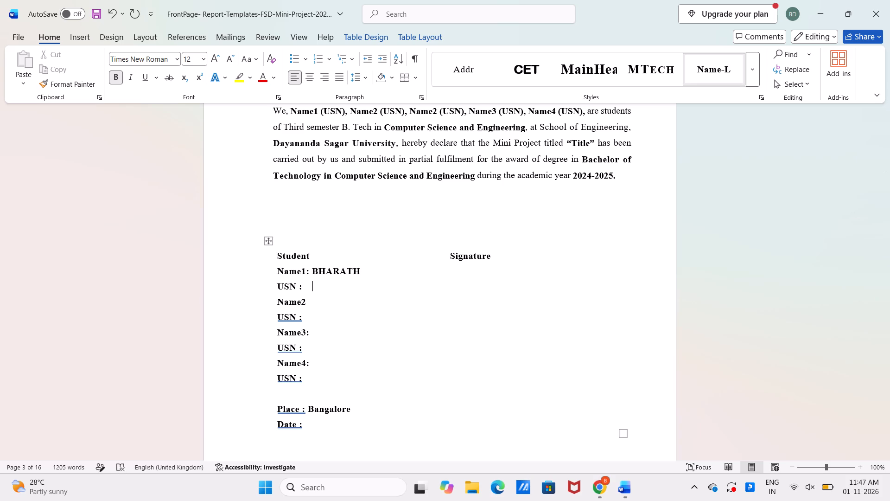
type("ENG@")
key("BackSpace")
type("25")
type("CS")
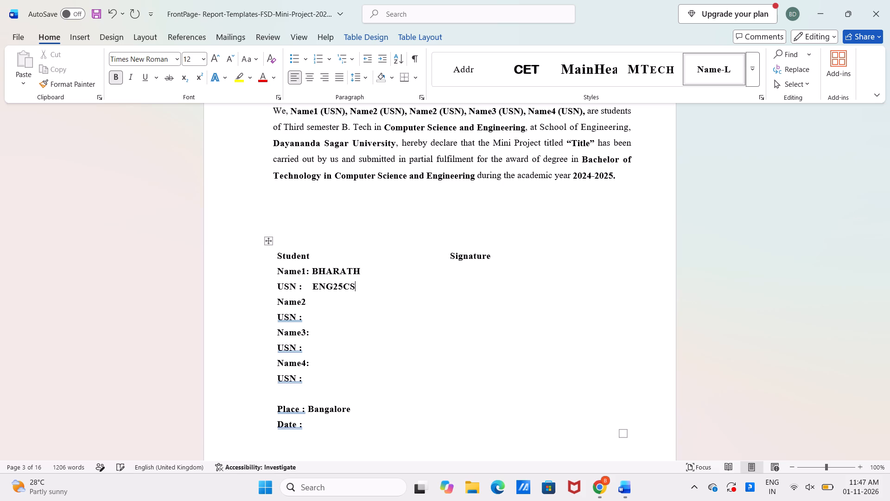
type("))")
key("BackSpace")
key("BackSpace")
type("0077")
Enter HITESH after "Name2" in the declaration's student table, separated by one space.
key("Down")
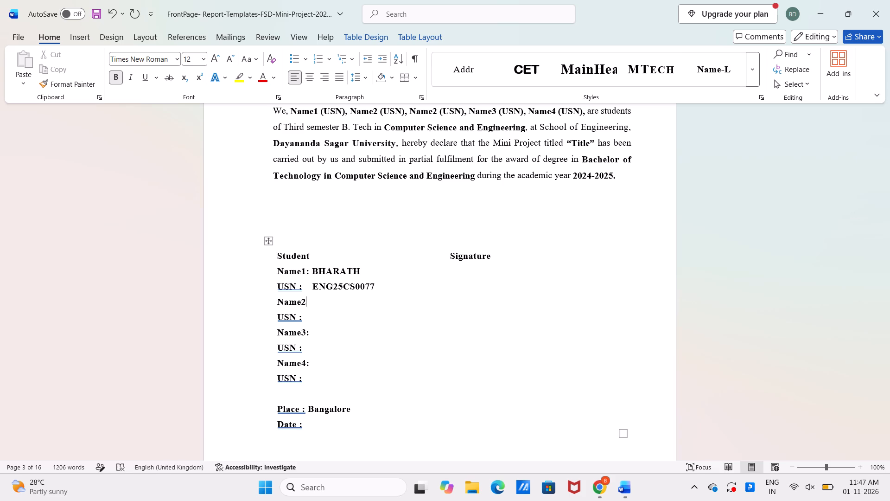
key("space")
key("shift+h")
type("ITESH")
Add two spaces after the colon of the USN label below Name2.
left_click(319, 318)
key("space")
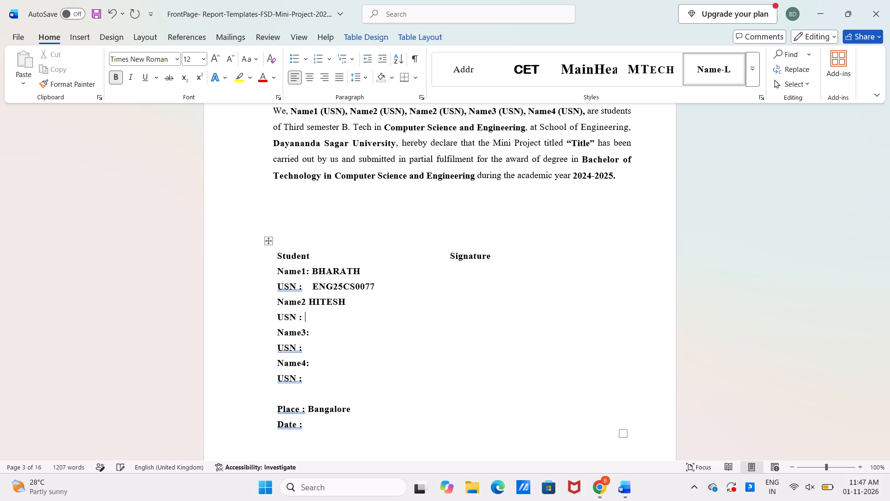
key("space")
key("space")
key("BackSpace")
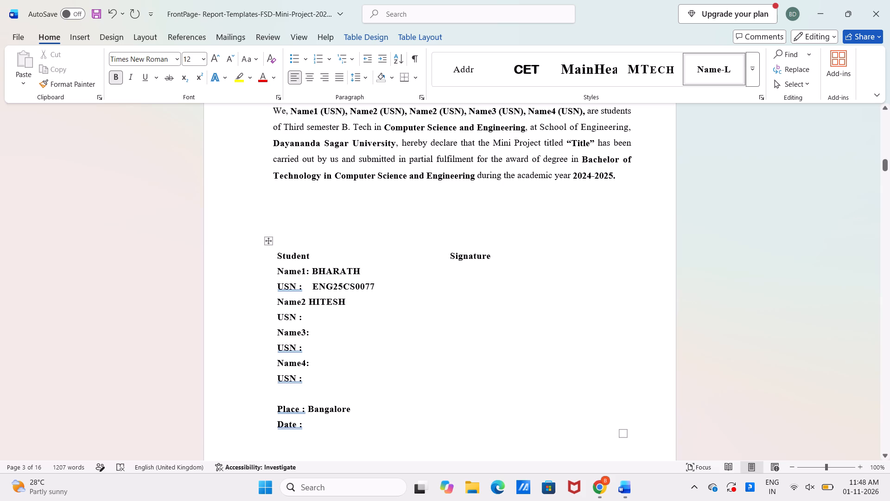
Remove one space between the USN label and the first student's USN below Name1.
left_click(310, 285)
key("BackSpace")
Add one more space after the USN label below Name2 and enter the second student's USN.
left_click(311, 319)
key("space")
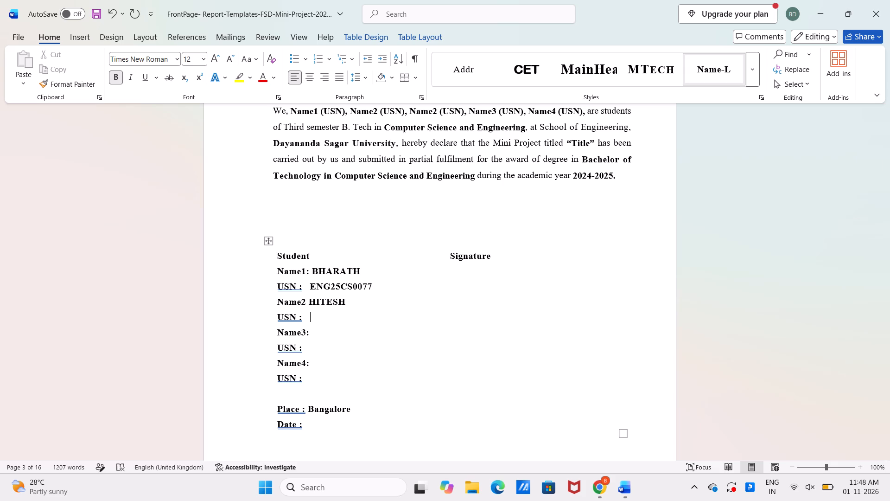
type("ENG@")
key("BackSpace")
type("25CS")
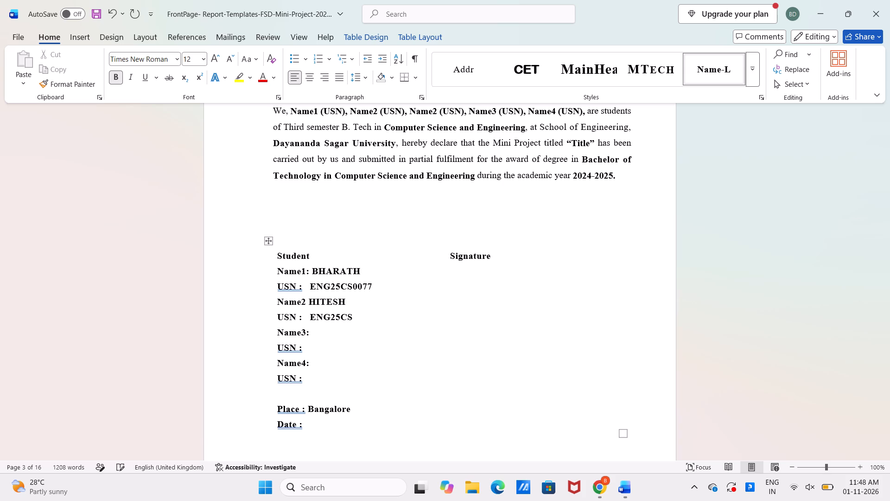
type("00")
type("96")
Enter GANESH directly after "Name3:" in the declaration's student table.
left_click(320, 334)
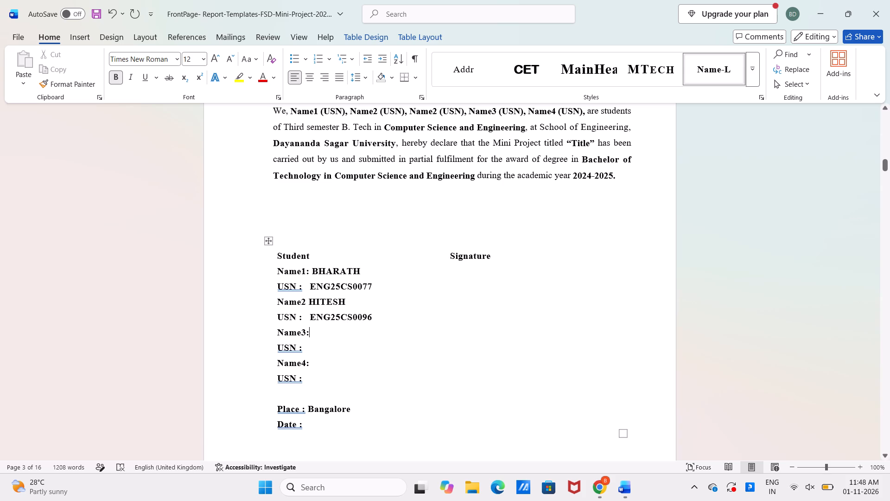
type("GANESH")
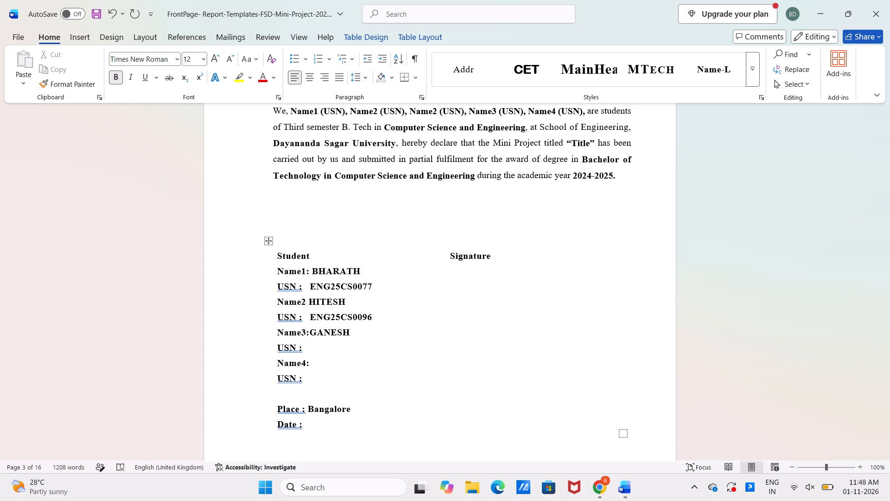
Add three spaces after the USN label below Name3 and enter the third student's USN.
left_click(322, 349)
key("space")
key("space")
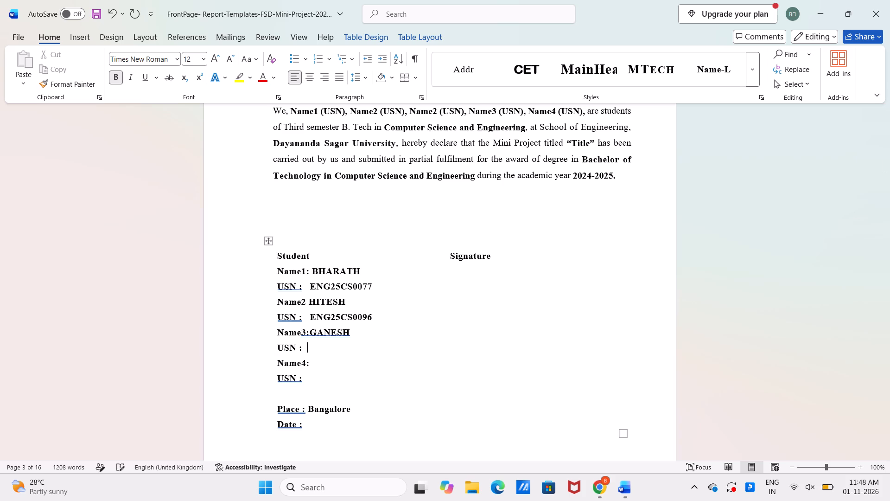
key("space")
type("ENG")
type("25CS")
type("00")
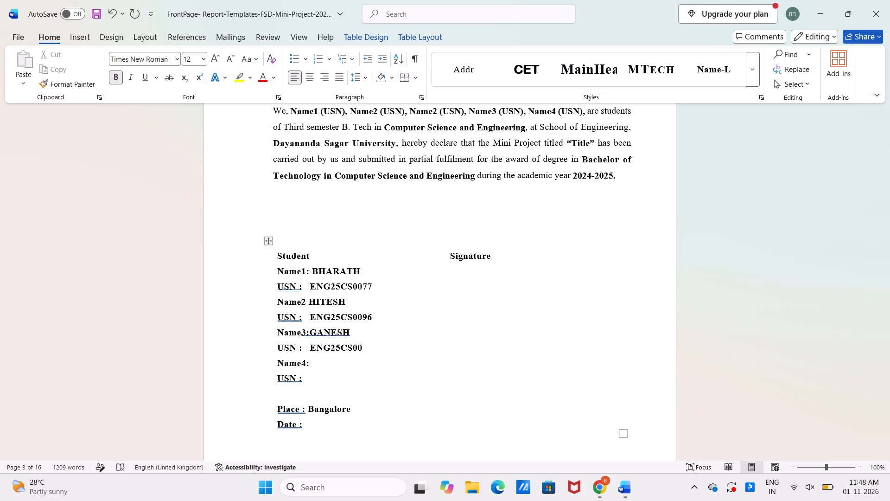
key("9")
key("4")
Enter the fourth student's name in capitals after "Name4:" in the declaration's student table, separated by one space.
left_click(325, 365)
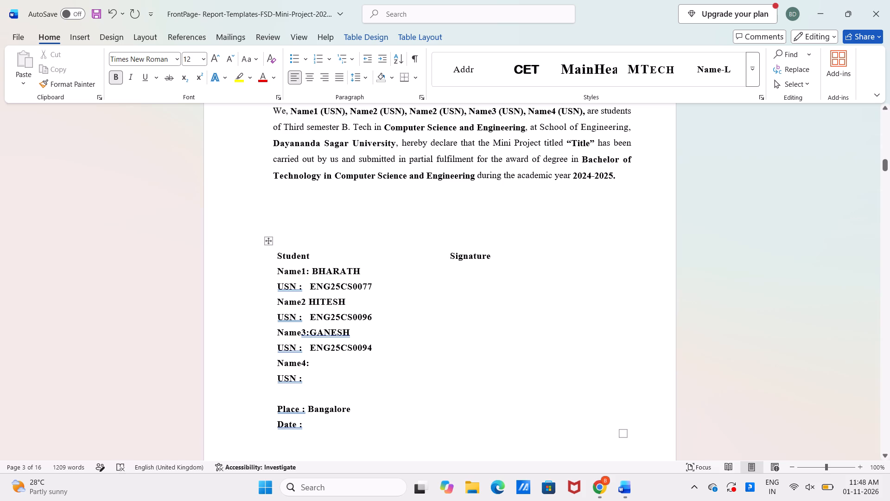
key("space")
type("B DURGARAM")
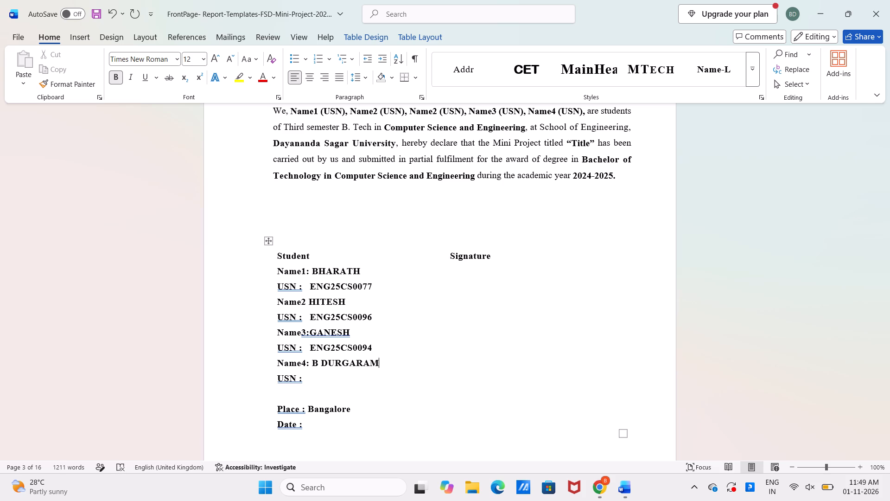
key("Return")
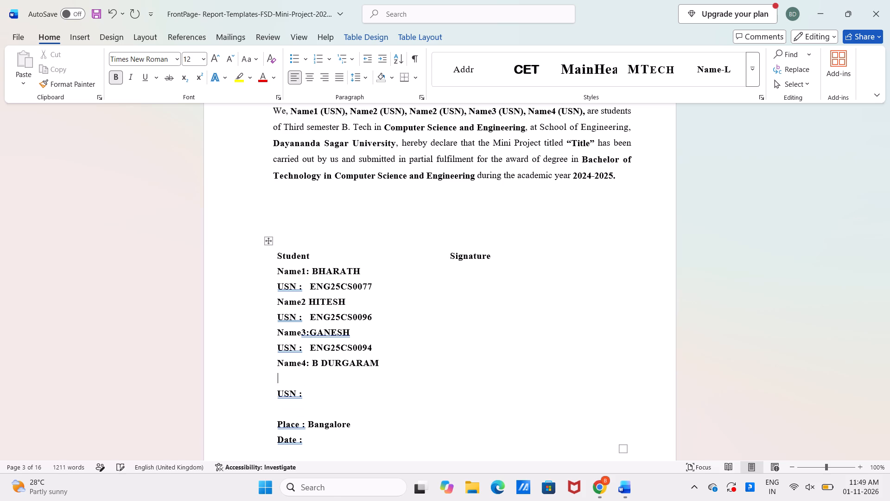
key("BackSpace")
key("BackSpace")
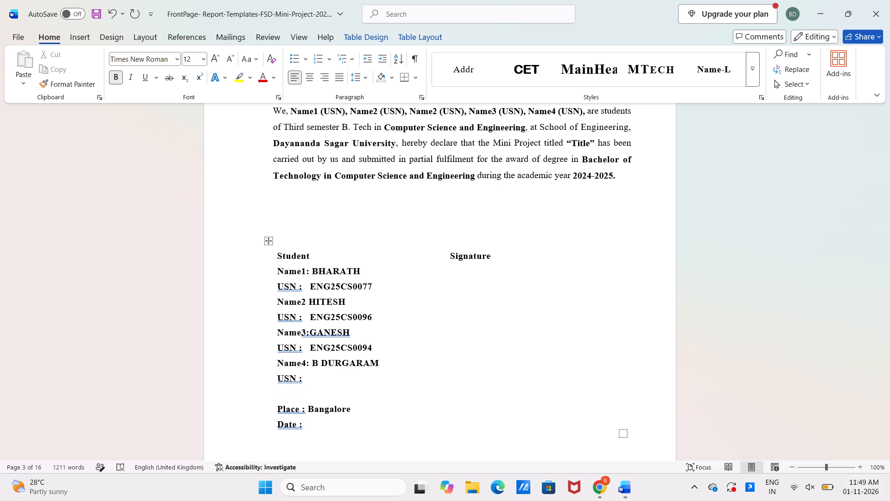
Add four spaces after the USN label below Name4 and enter the fourth student's USN.
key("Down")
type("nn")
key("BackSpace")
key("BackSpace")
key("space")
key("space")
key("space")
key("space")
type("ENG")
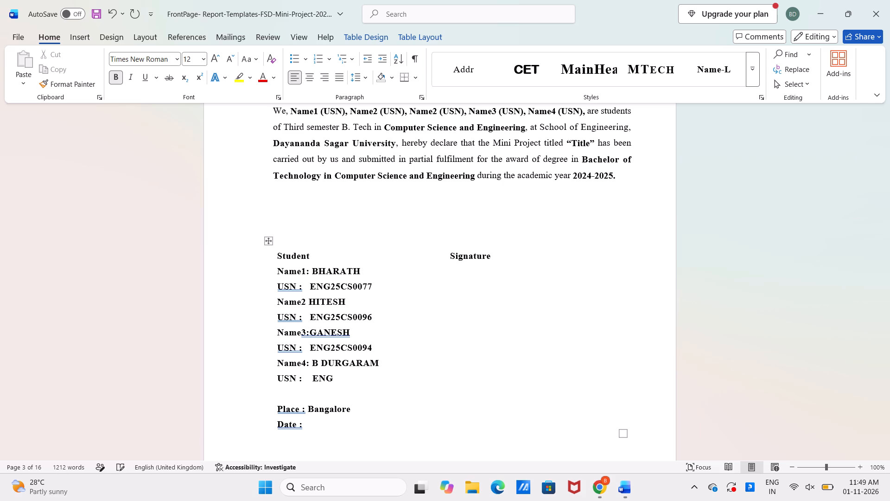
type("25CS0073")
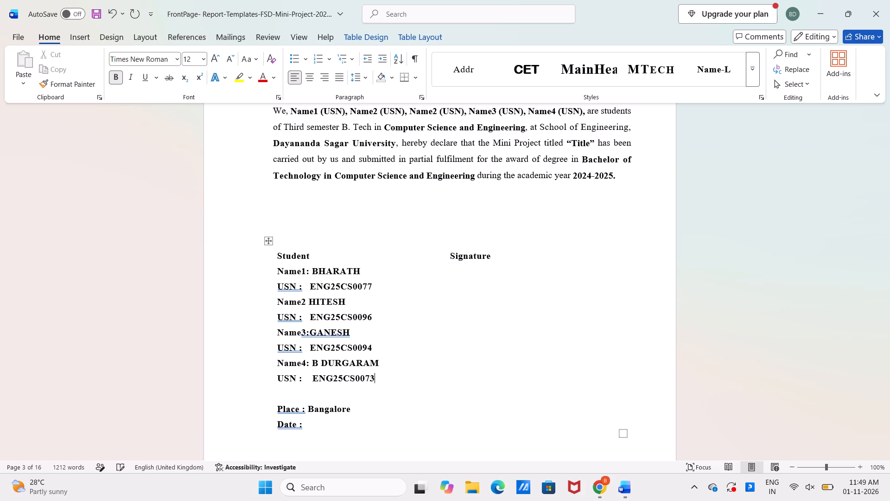
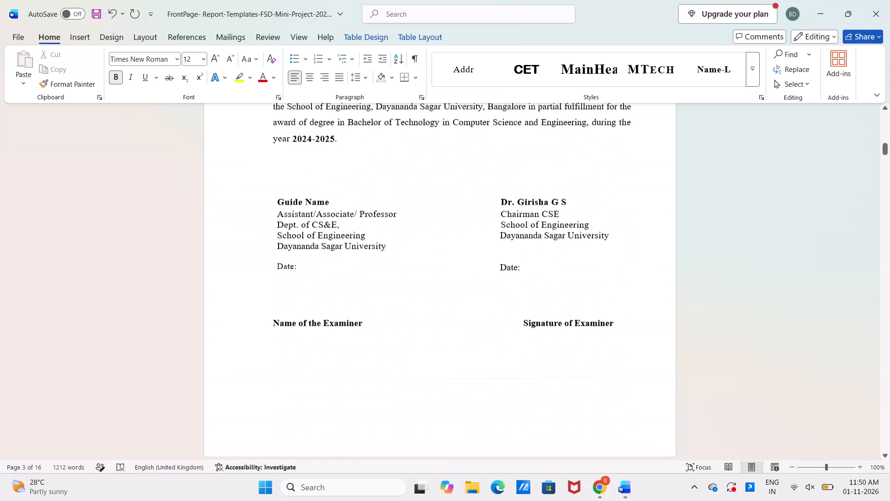
Review the cover, certificate, declaration, acknowledgement and table of contents pages for placeholders that still need filling in.
scroll(325, 365, "up", 6)
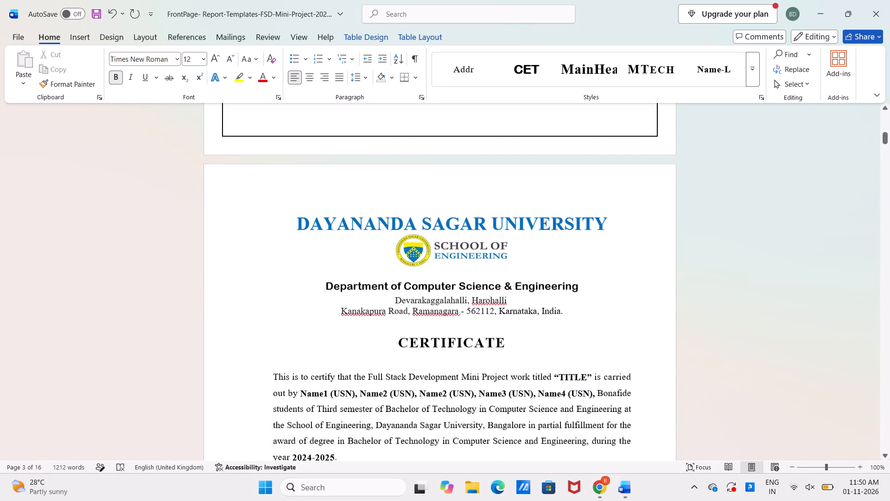
scroll(325, 365, "up", 4)
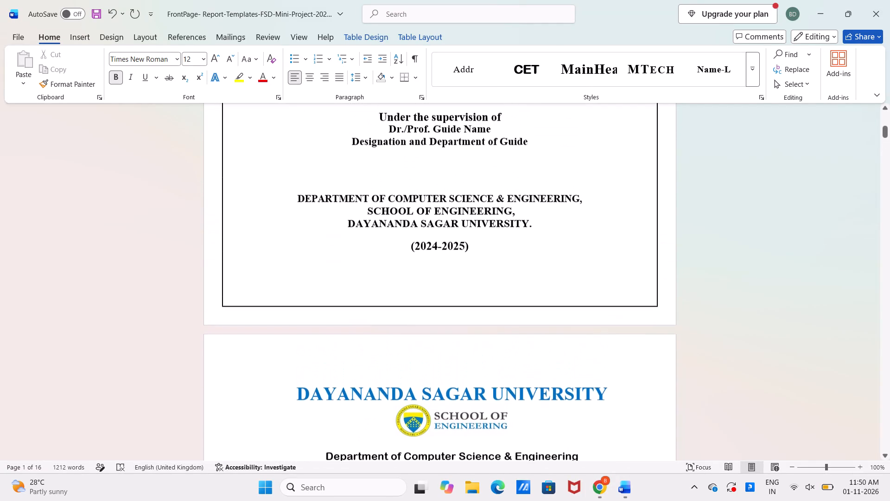
scroll(325, 365, "down", 2)
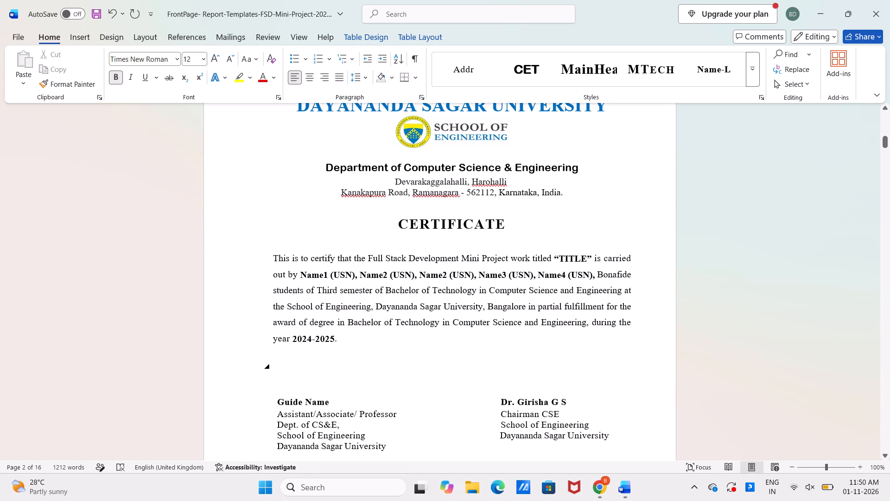
scroll(325, 365, "down", 1)
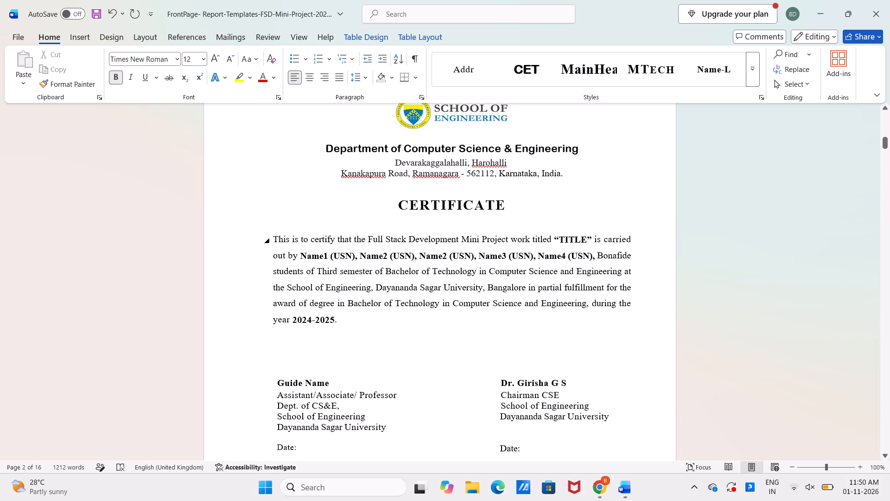
scroll(515, 262, "down", 3)
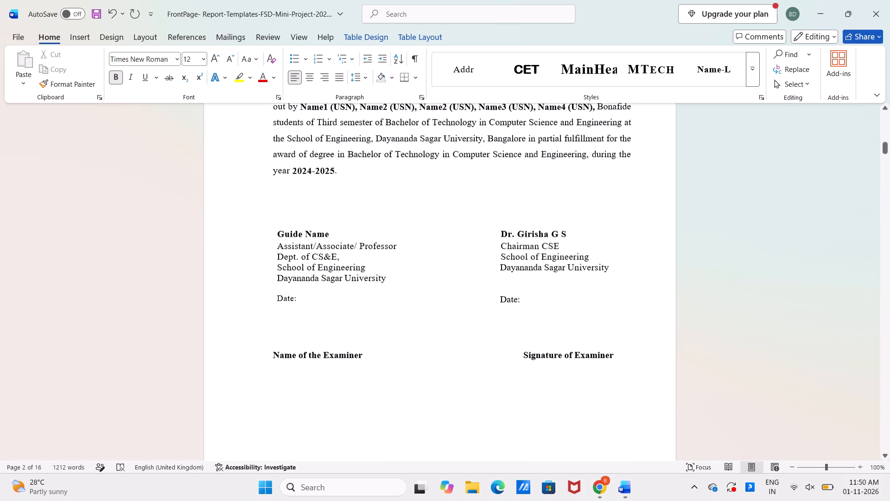
scroll(515, 262, "down", 5)
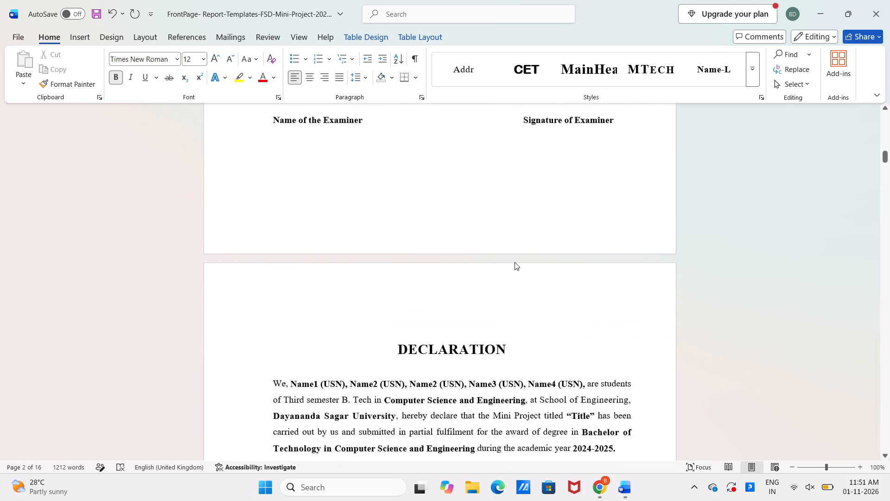
scroll(515, 262, "down", 3)
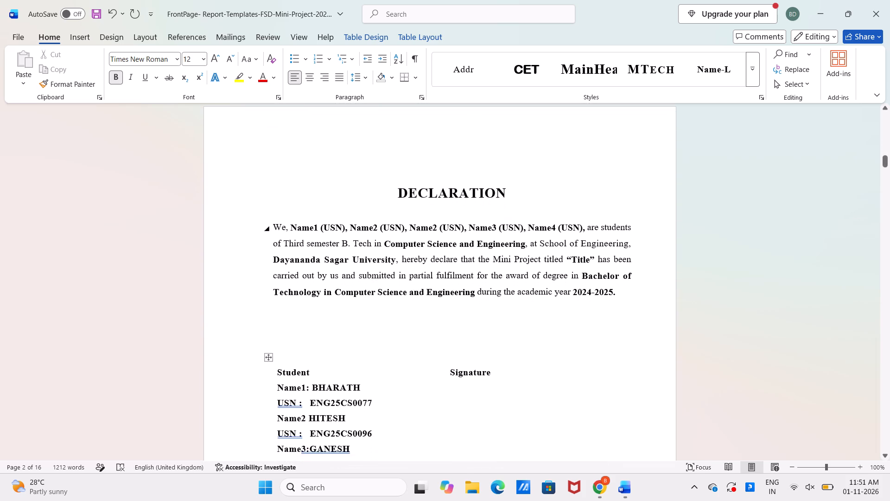
scroll(515, 262, "down", 1)
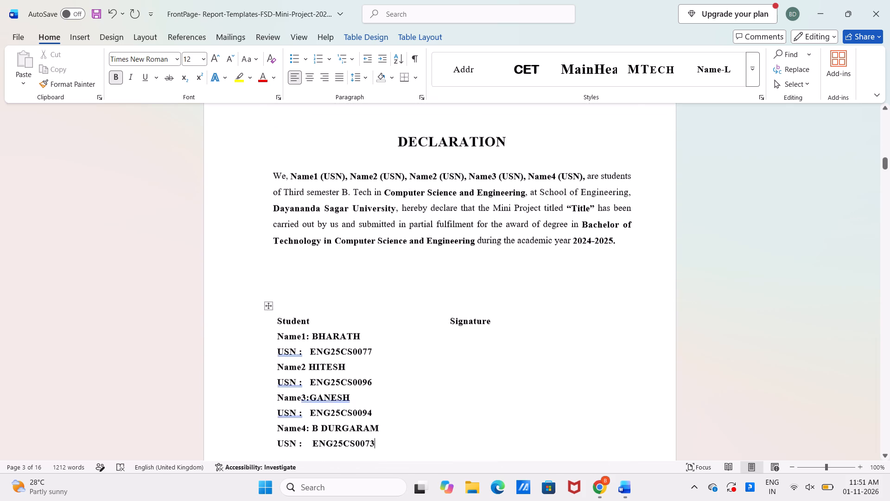
scroll(515, 262, "down", 7)
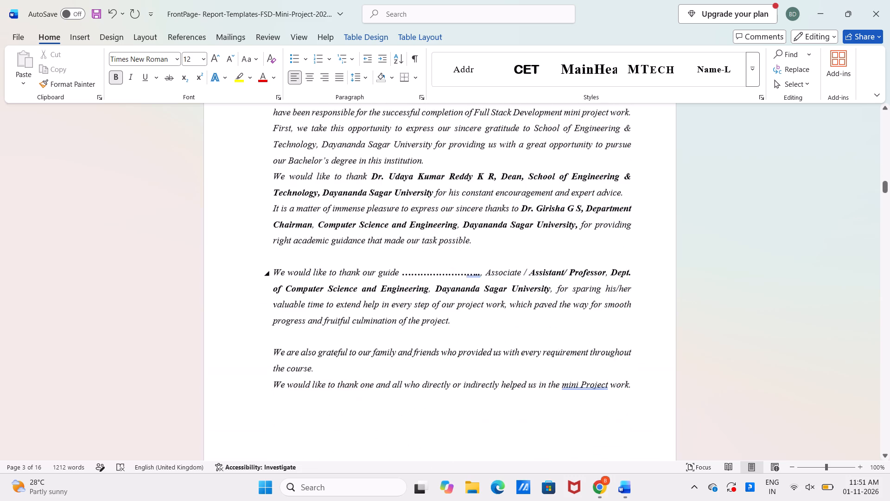
scroll(515, 262, "down", 2)
Replace the red "TITLE OF THE PROJECT" placeholder on the cover page with "AI Resume Analyzer".
scroll(515, 262, "up", 4)
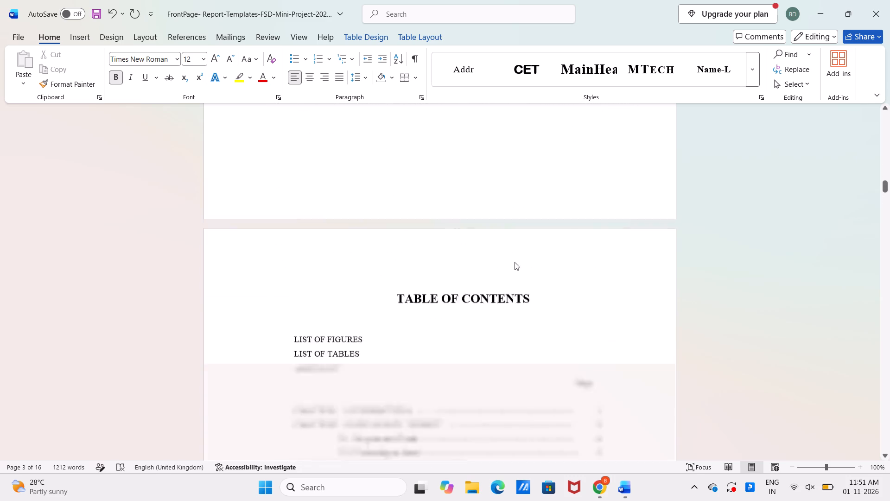
scroll(515, 262, "up", 2)
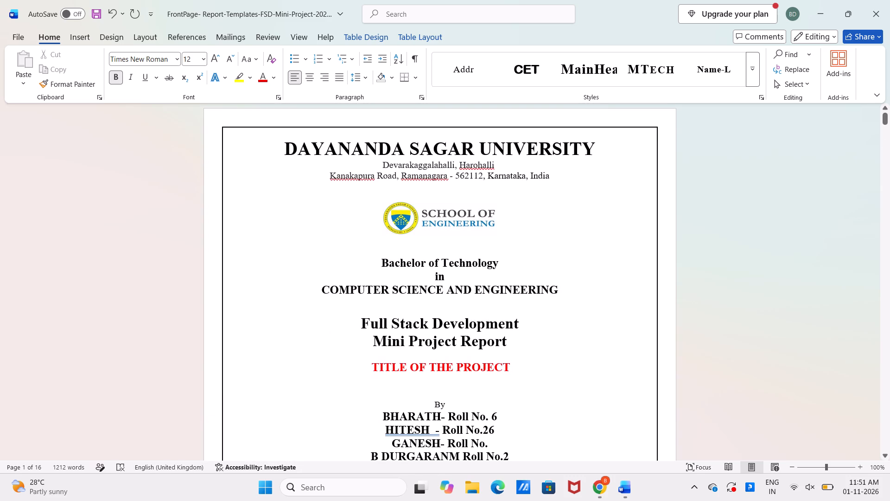
left_click(509, 368)
key("BackSpace")
key("BackSpace")
key("BackSpace")
key("BackSpace")
key("BackSpace")
key("BackSpace")
key("BackSpace")
key("BackSpace")
key("BackSpace")
key("BackSpace")
key("BackSpace")
key("BackSpace")
key("BackSpace")
key("BackSpace")
key("BackSpace")
key("BackSpace")
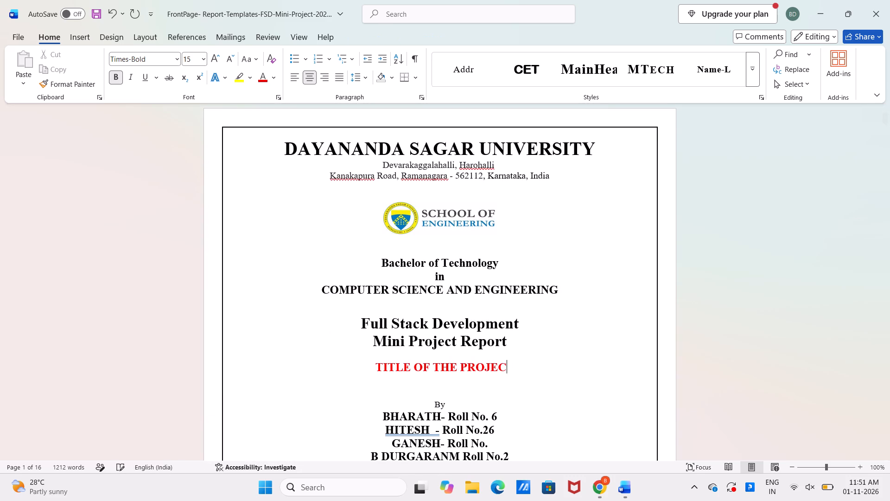
key("BackSpace")
key("BackSpace")
key("BackSpace")
key("BackSpace")
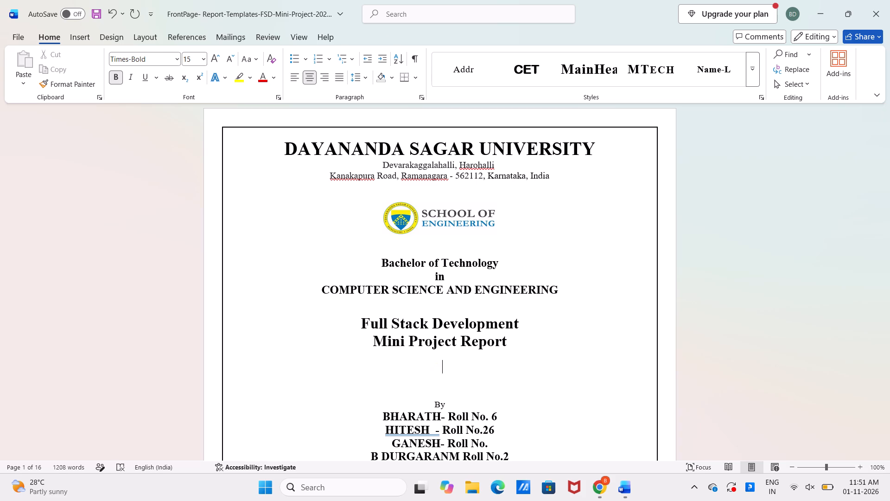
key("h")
key("BackSpace")
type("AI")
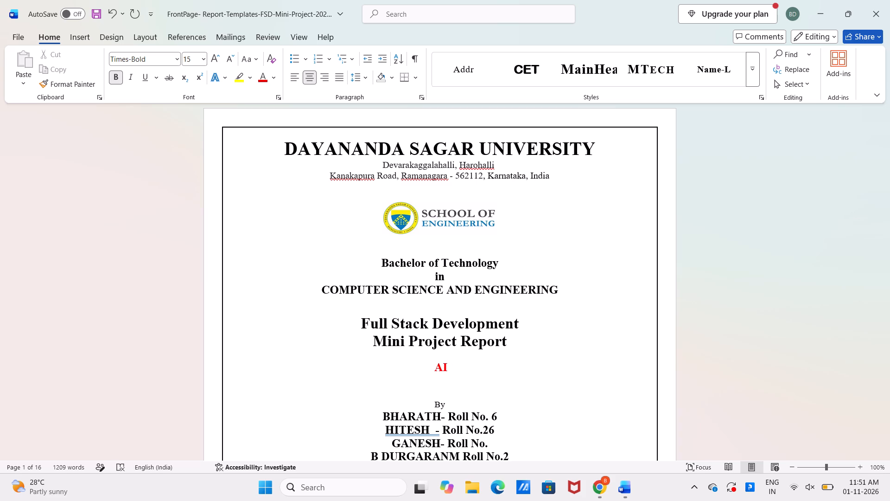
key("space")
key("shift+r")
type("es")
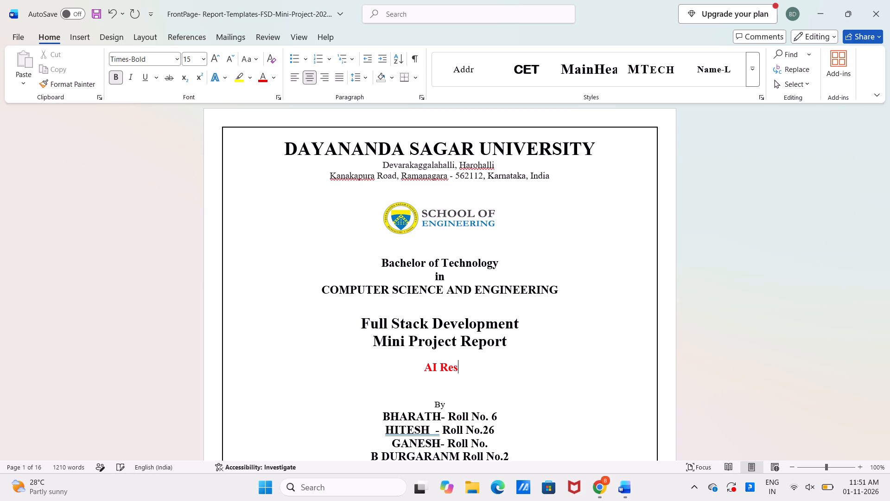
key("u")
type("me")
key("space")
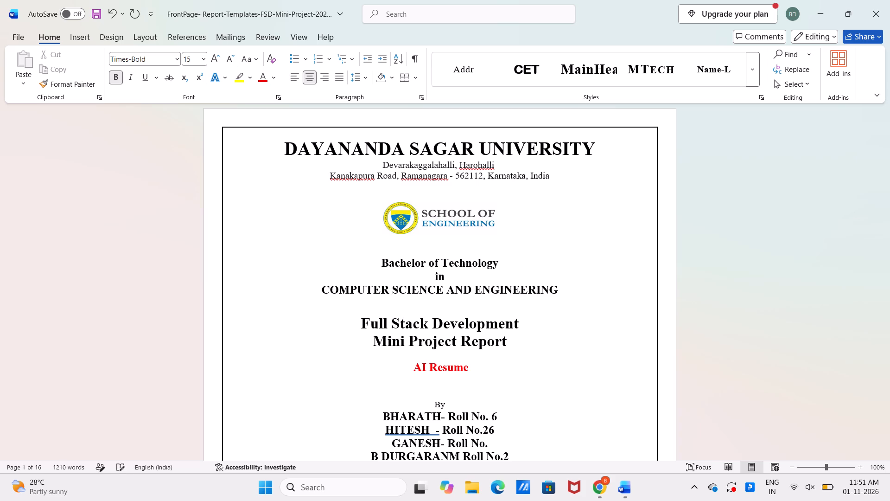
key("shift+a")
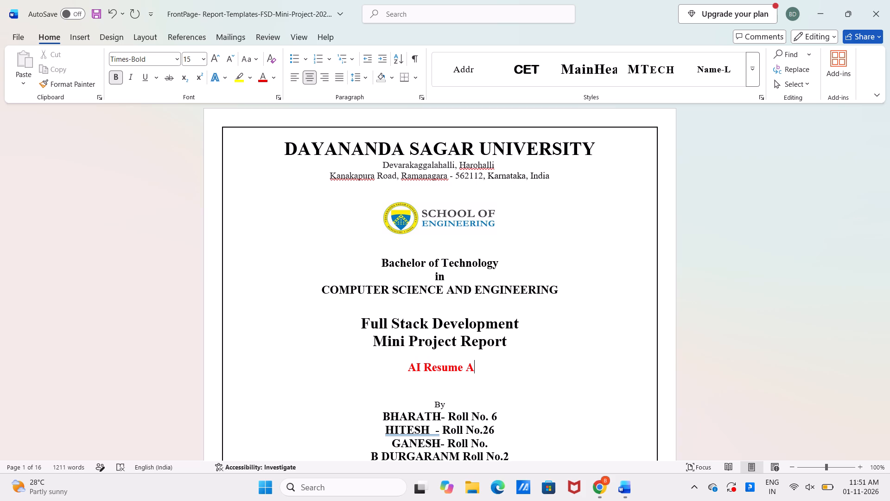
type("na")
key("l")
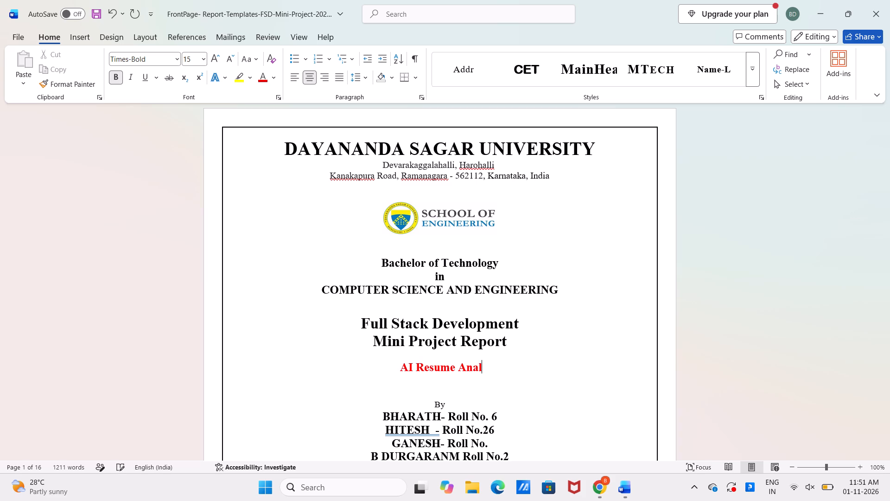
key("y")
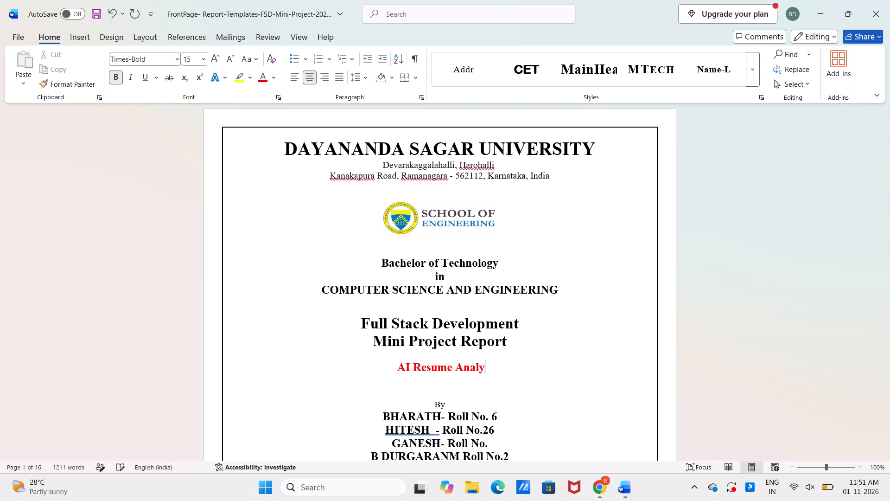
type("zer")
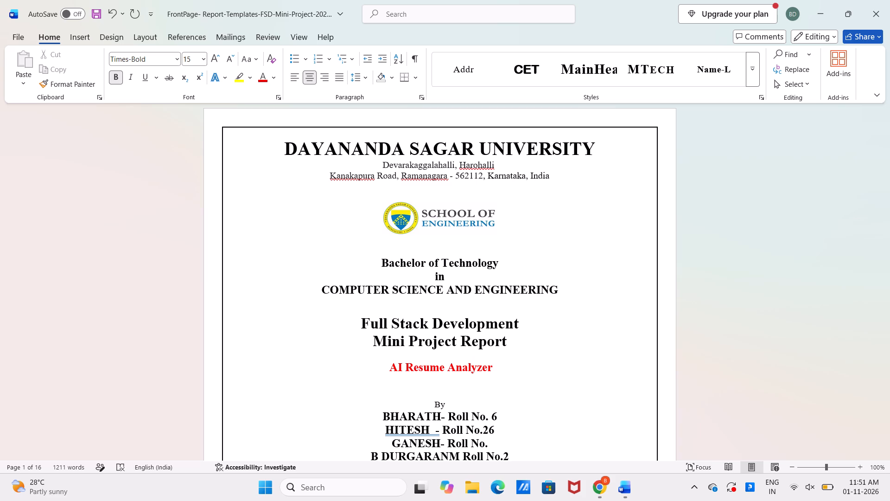
scroll(514, 430, "down", 1)
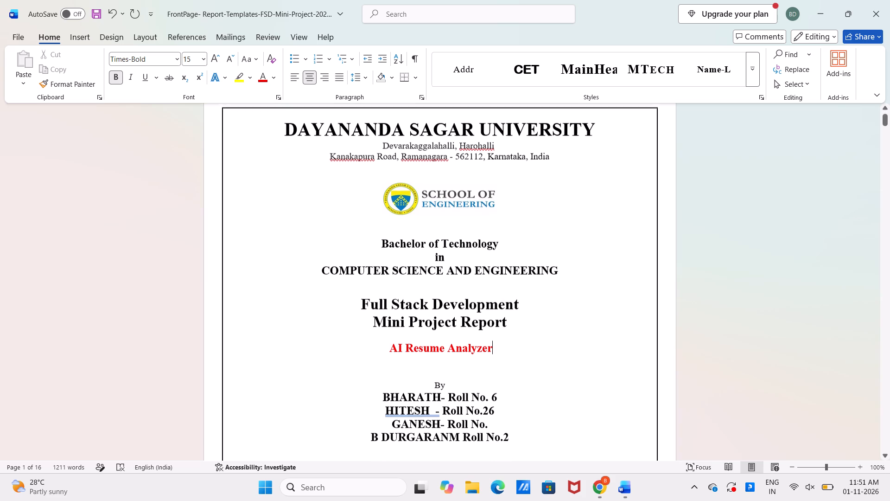
scroll(514, 430, "down", 1)
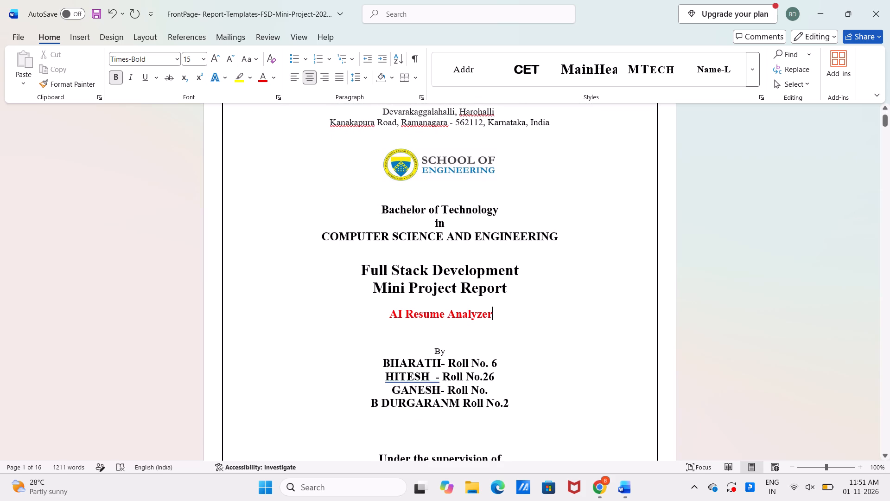
left_click(489, 389)
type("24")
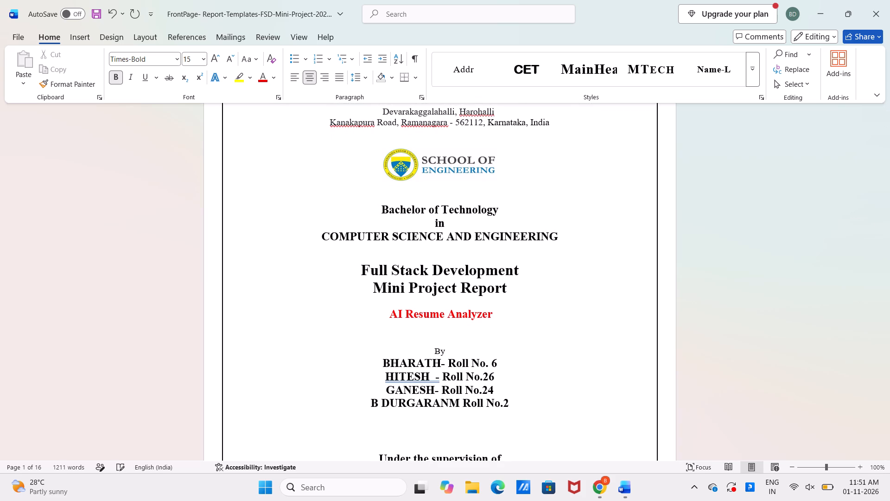
Widen the gap between HITESH and the hyphen on the cover page by two extra spaces.
scroll(489, 389, "down", 1)
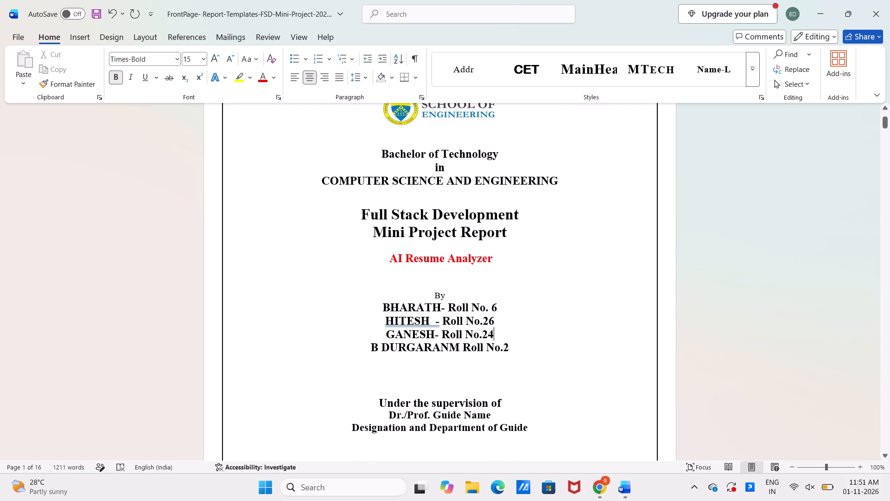
left_click(548, 432)
left_click(385, 317)
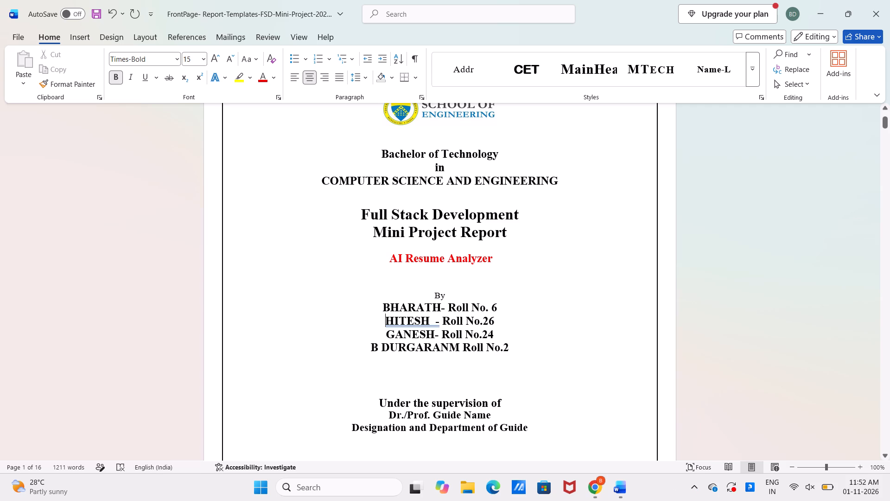
left_click(441, 305)
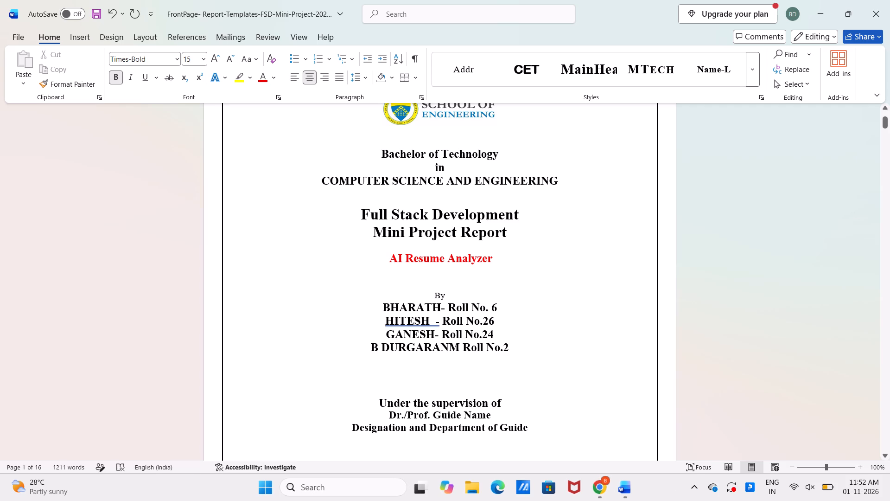
left_click(433, 321)
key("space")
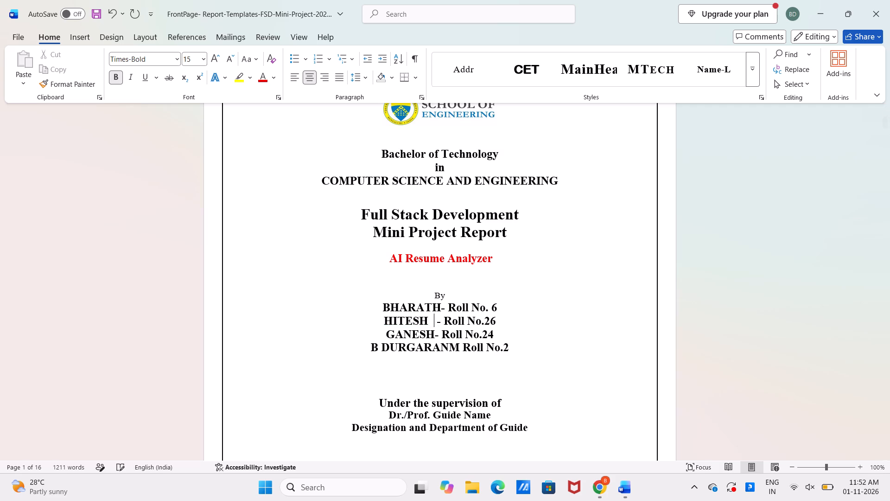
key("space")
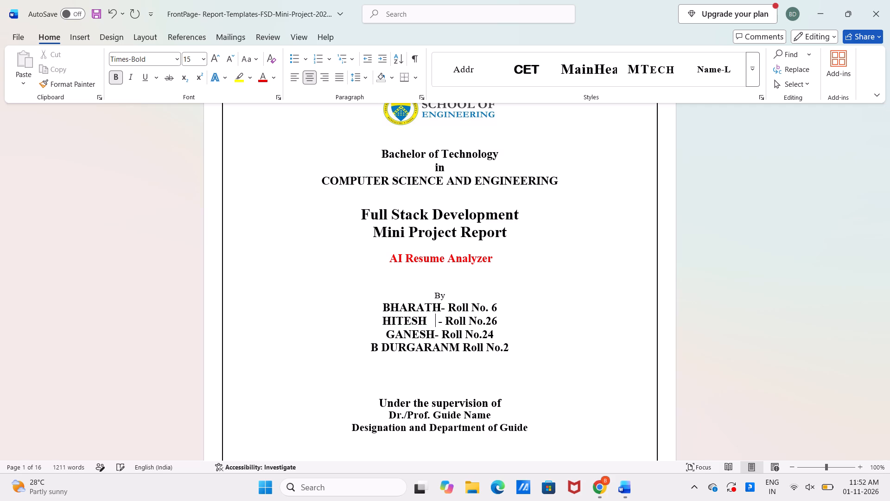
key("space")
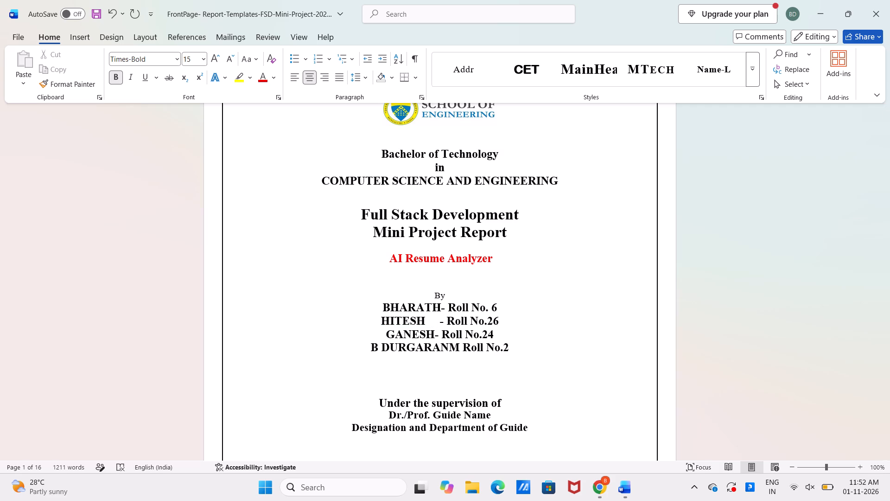
key("BackSpace")
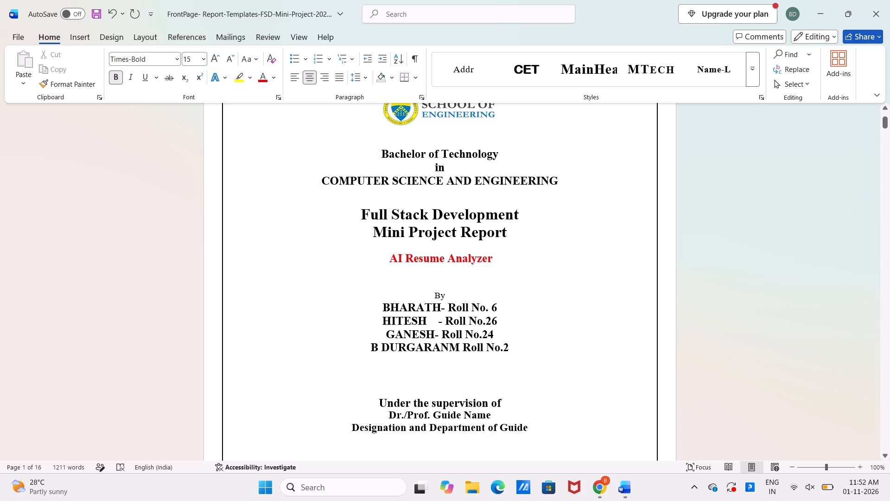
Widen the gap between GANESH and the hyphen on the cover page by three spaces.
left_click(435, 334)
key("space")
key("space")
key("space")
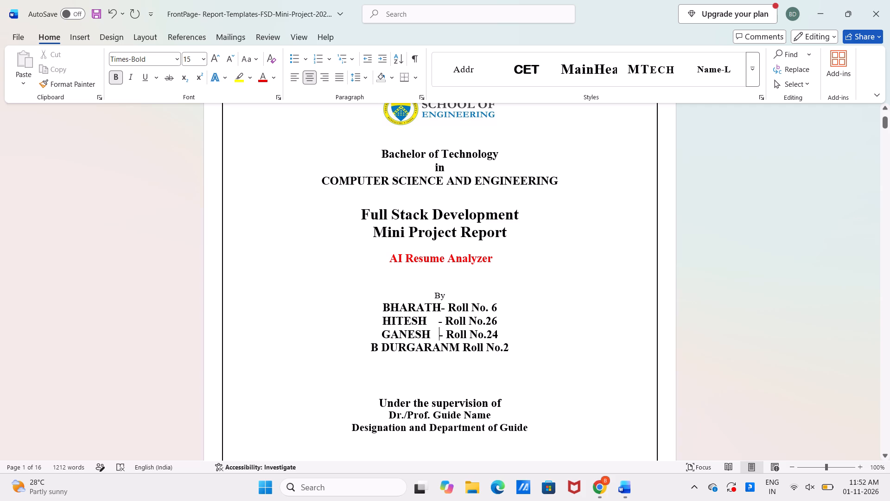
Correct the fourth team member's line on the cover page: add a hyphen before "Roll No.2" and remove the stray N from the name.
left_click(460, 348)
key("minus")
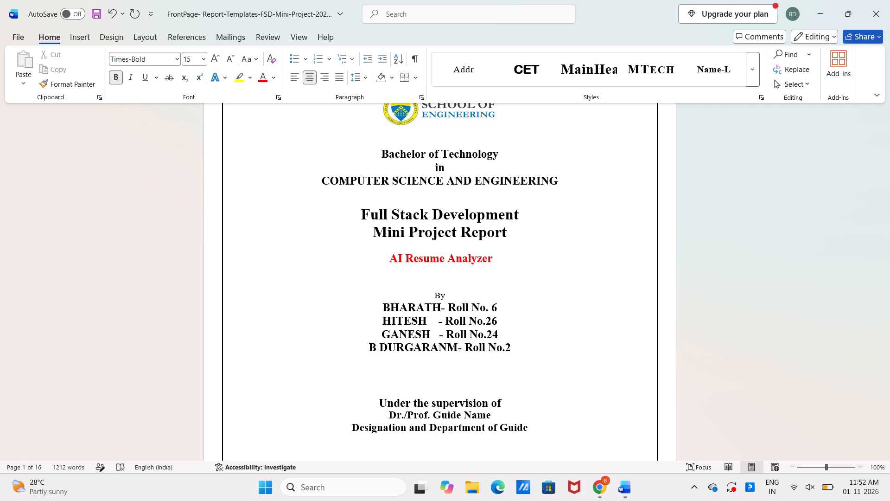
left_click(448, 347)
key("BackSpace")
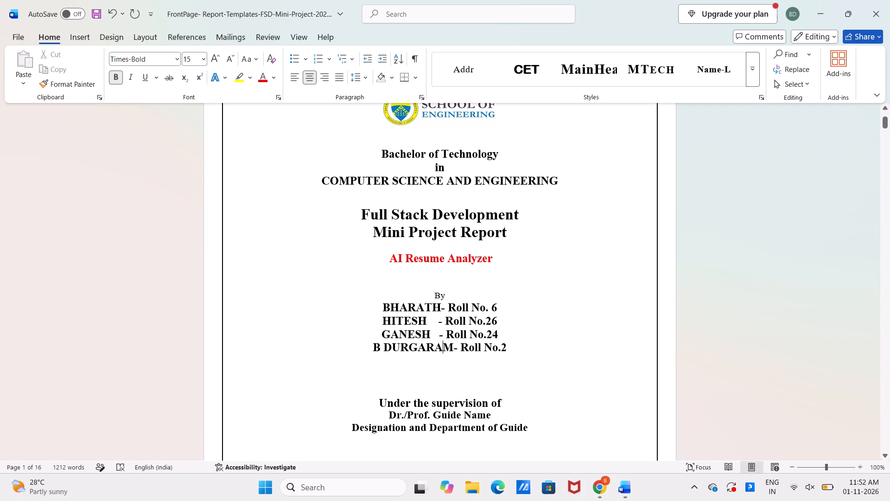
left_click(412, 375)
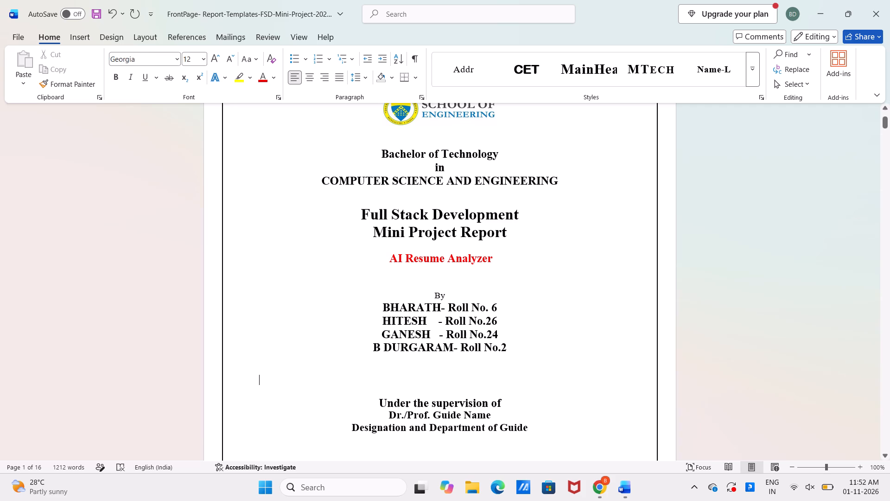
Insert one space before the hyphen in the BHARATH line and in the fourth team member's line on the cover page.
left_click(439, 306)
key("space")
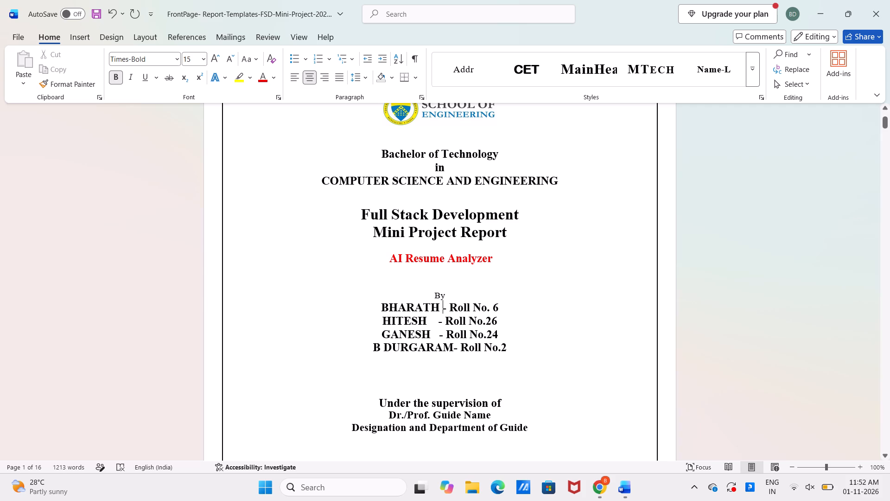
left_click(461, 371)
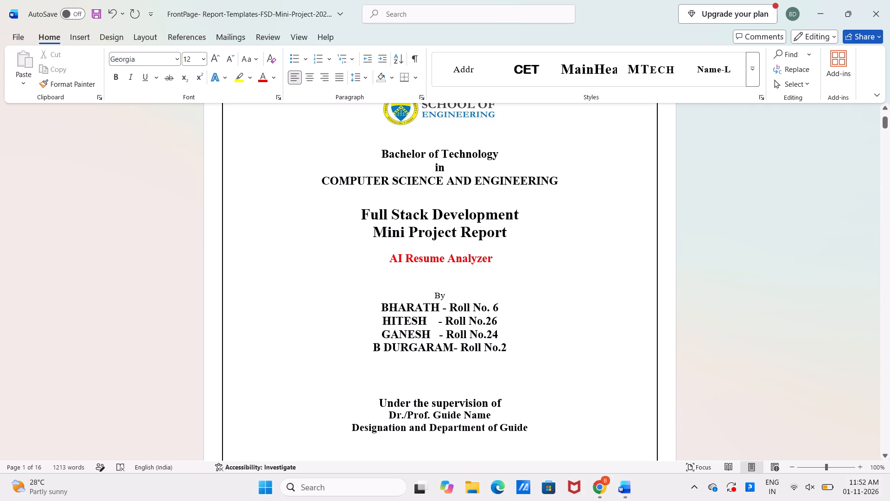
left_click(452, 346)
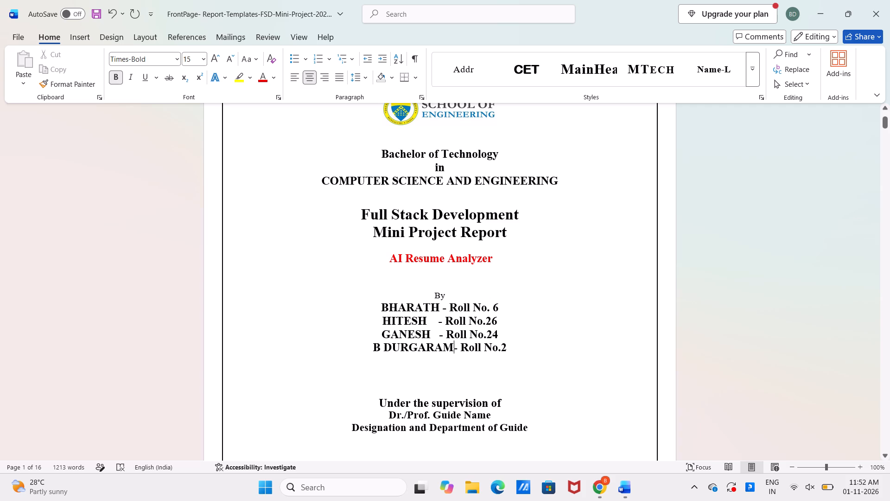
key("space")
key("BackSpace")
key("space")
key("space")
key("BackSpace")
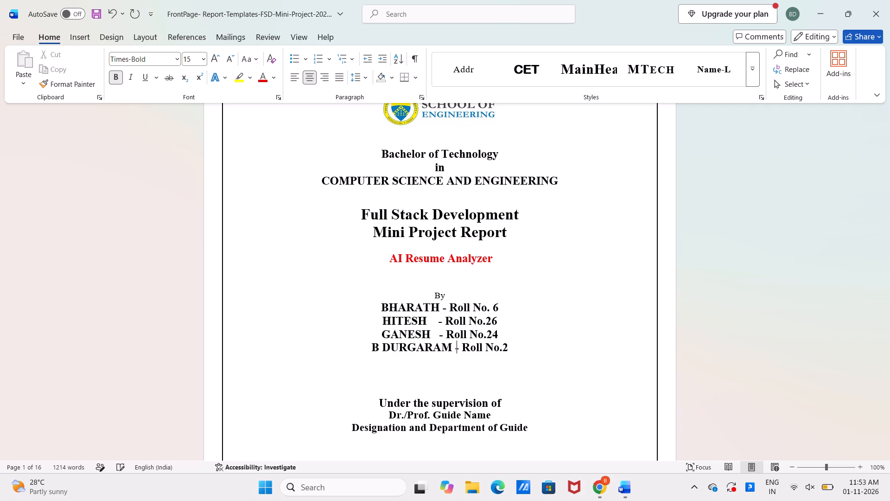
key("BackSpace")
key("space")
Replace the "TITLE" placeholder inside the quotation marks on the certificate page with "AI RESUME ANALYZER" in full capitals.
scroll(553, 360, "down", 3)
scroll(553, 360, "up", 1)
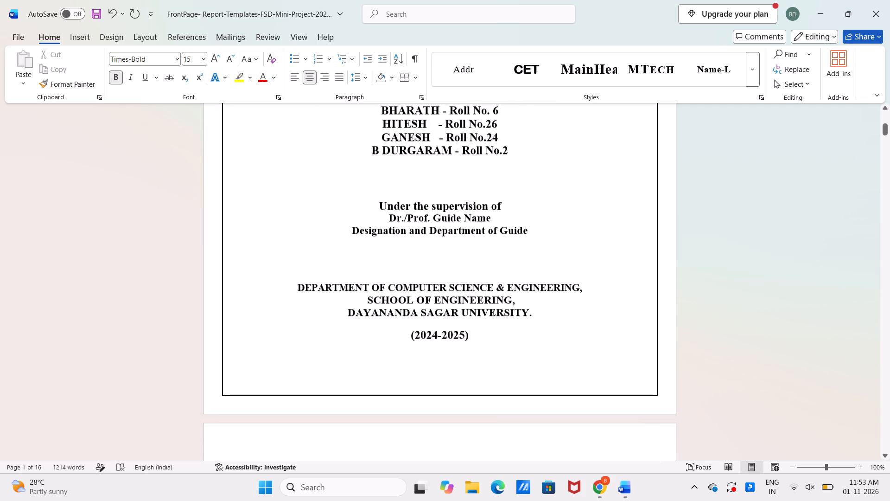
scroll(553, 360, "up", 1)
scroll(553, 360, "down", 1)
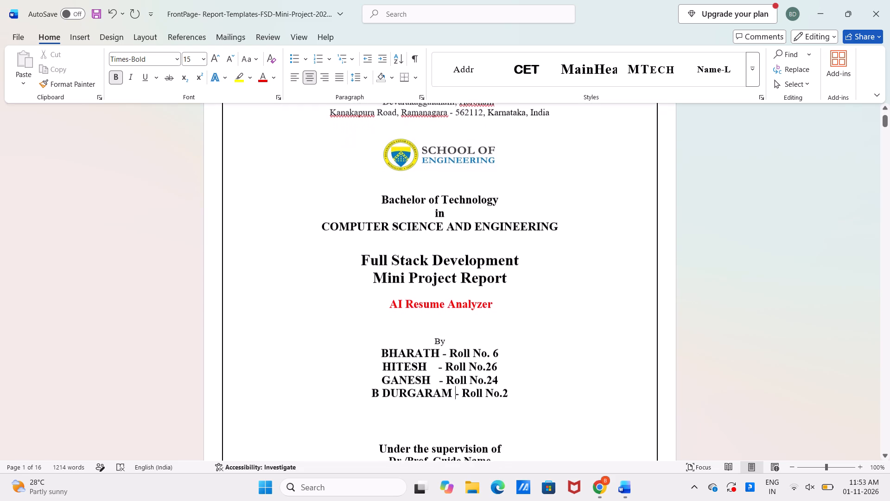
scroll(553, 360, "down", 4)
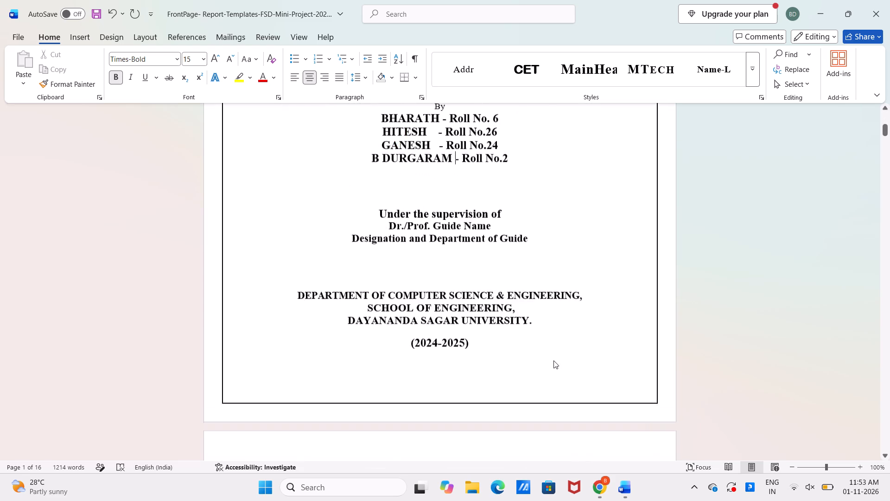
scroll(553, 360, "down", 5)
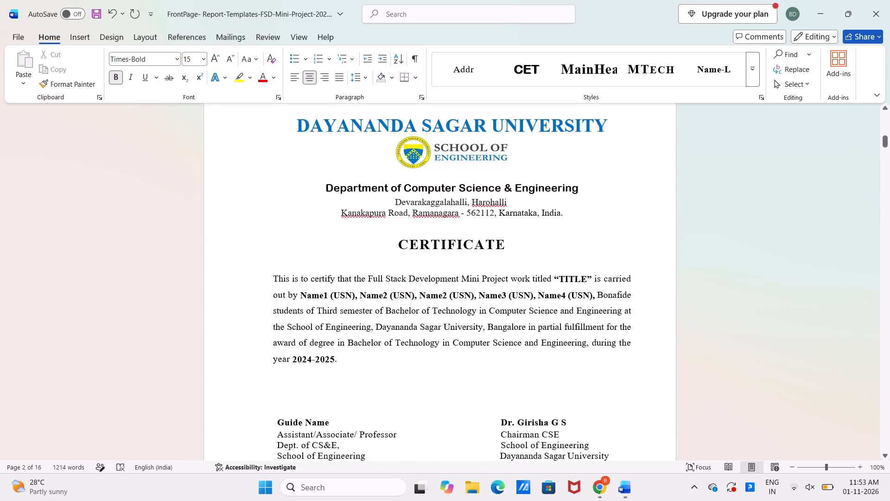
left_click(585, 279)
key("BackSpace")
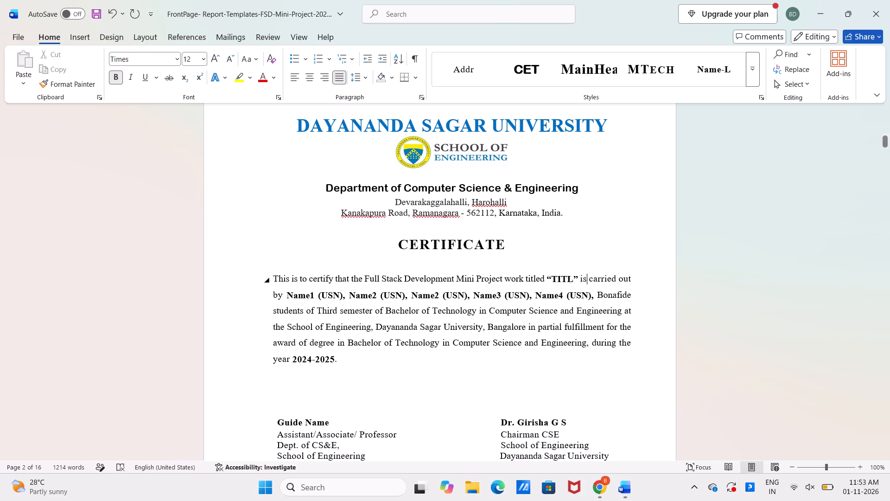
key("BackSpace")
key("BackSpace")
key("BackSpace")
key("BackSpace")
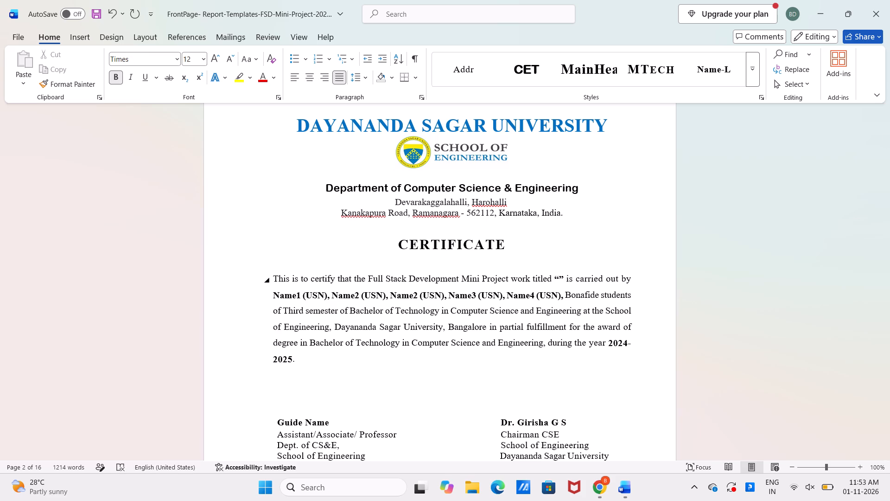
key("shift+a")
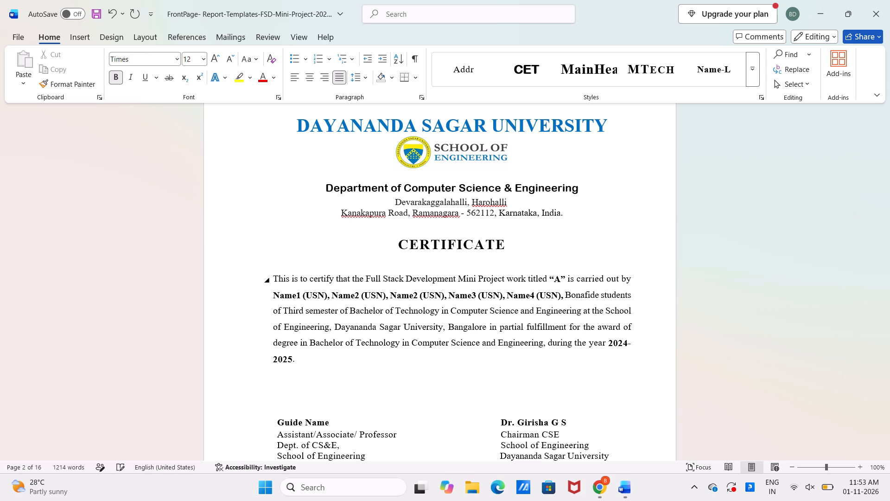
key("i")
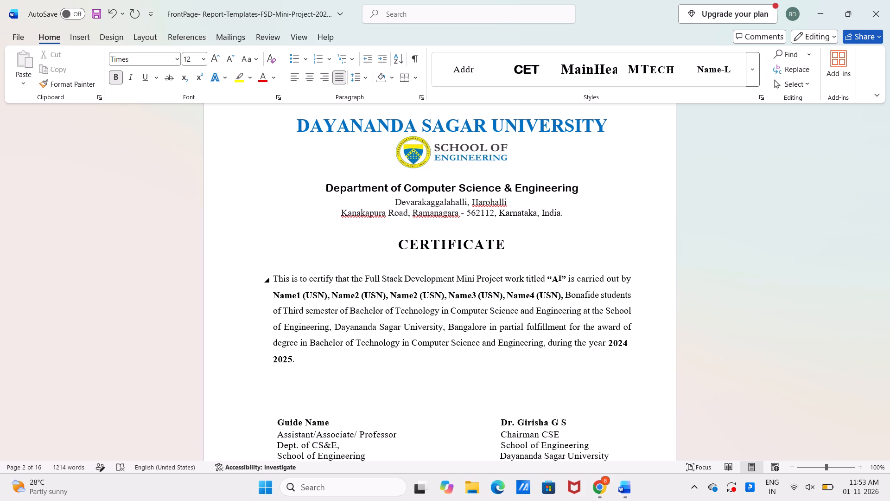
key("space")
key("BackSpace")
key("BackSpace")
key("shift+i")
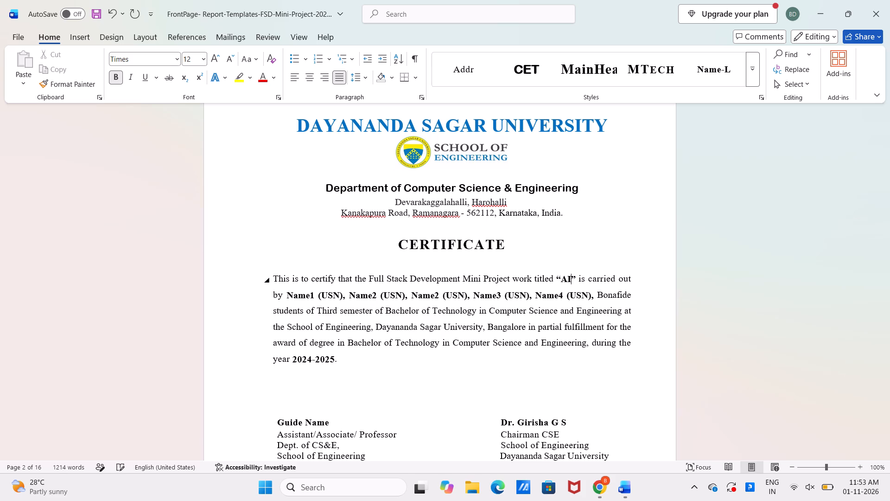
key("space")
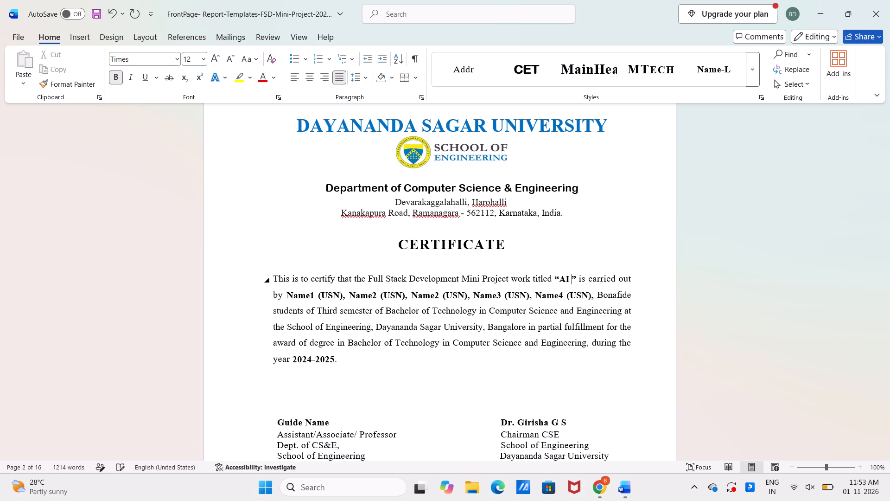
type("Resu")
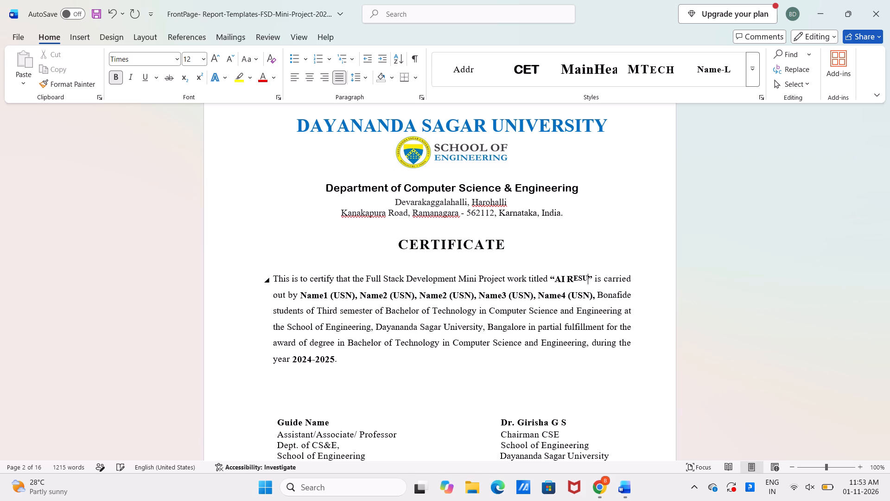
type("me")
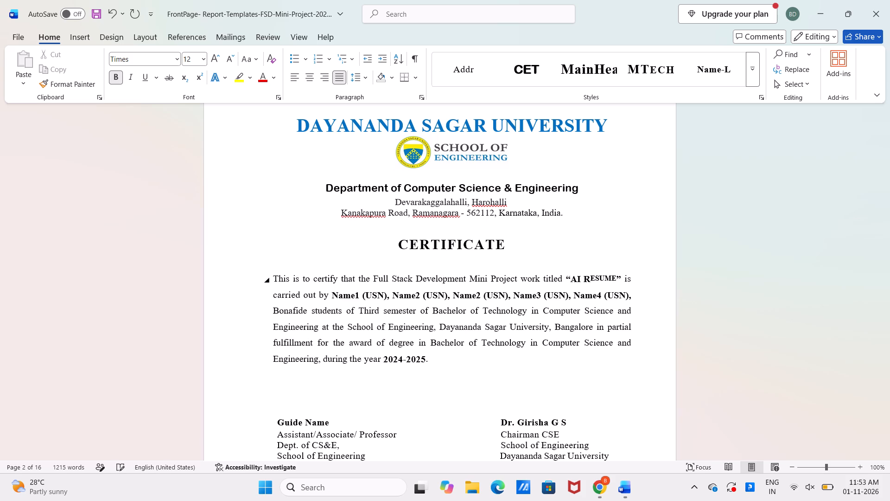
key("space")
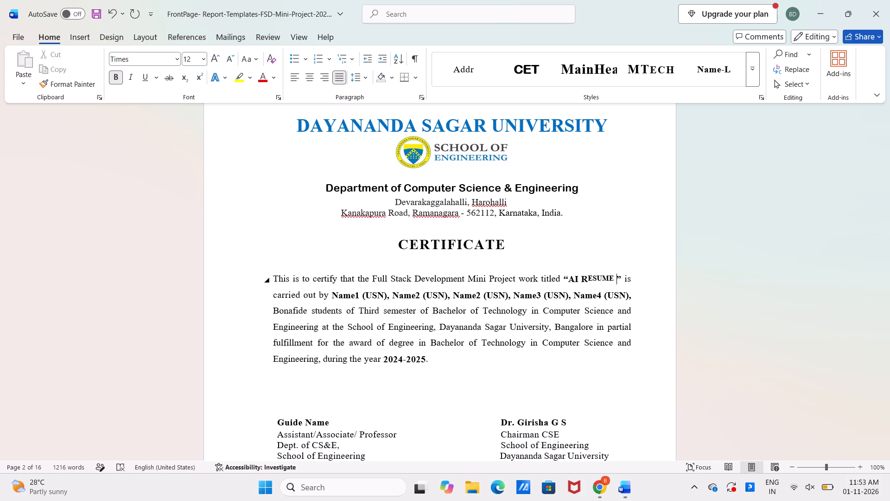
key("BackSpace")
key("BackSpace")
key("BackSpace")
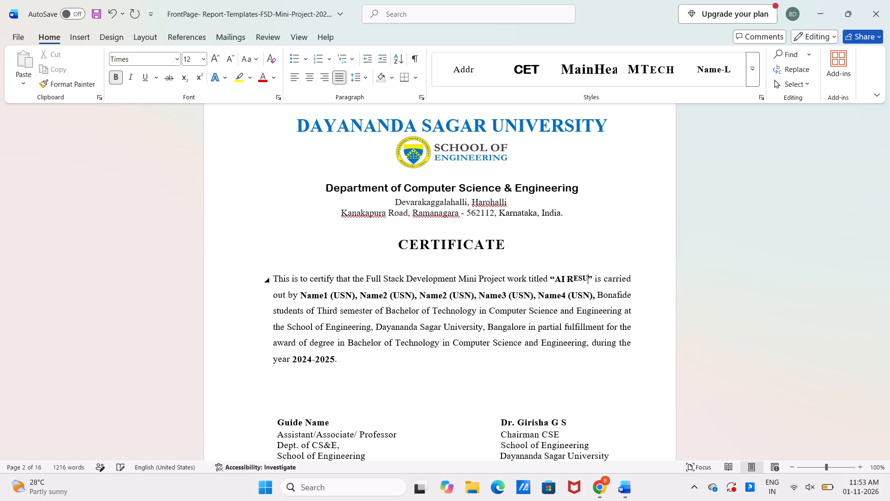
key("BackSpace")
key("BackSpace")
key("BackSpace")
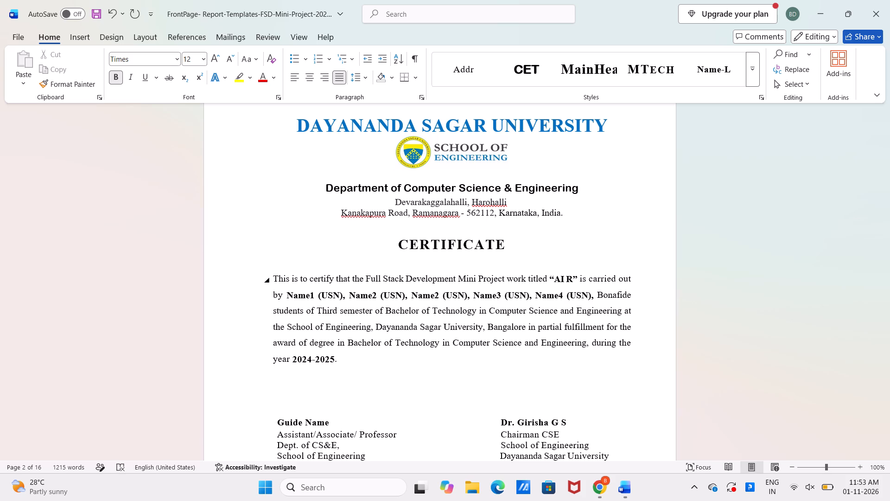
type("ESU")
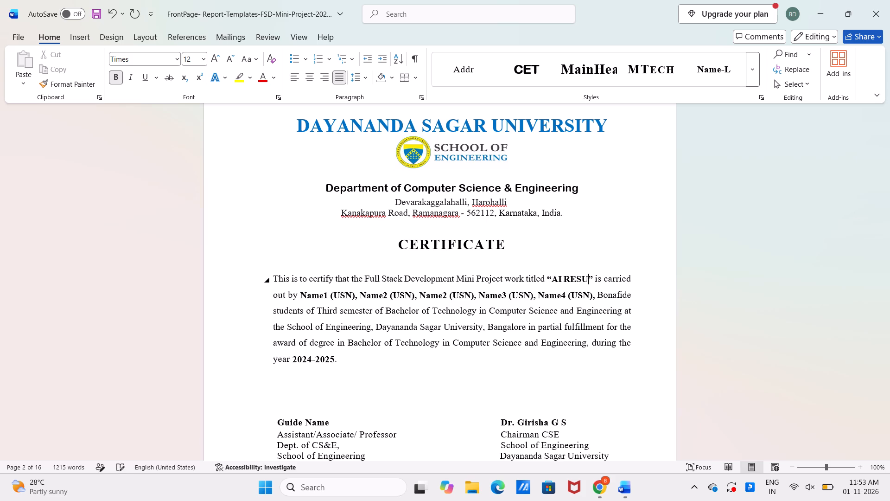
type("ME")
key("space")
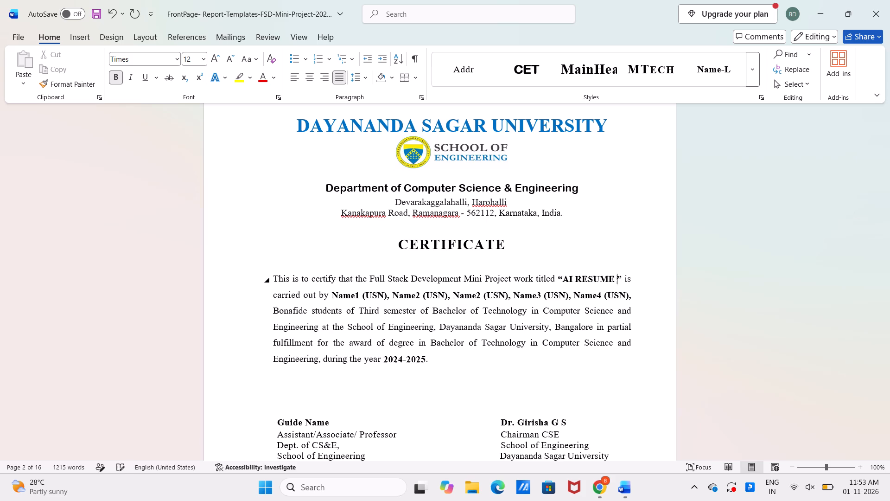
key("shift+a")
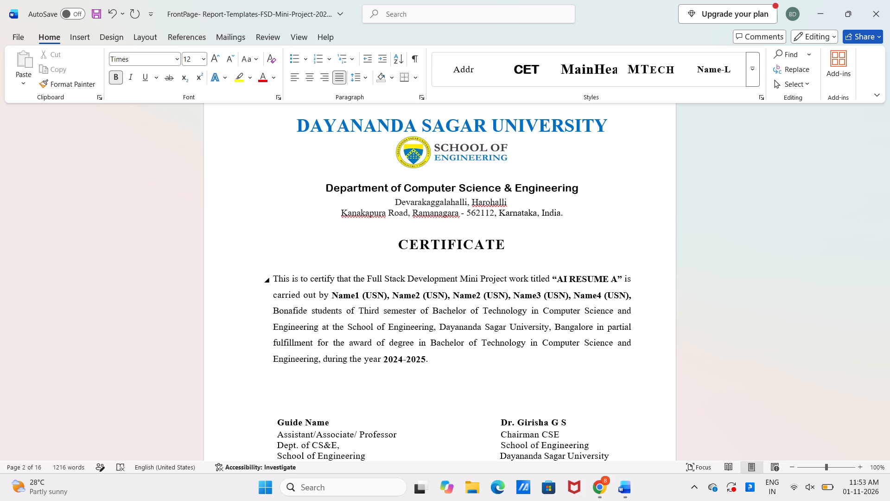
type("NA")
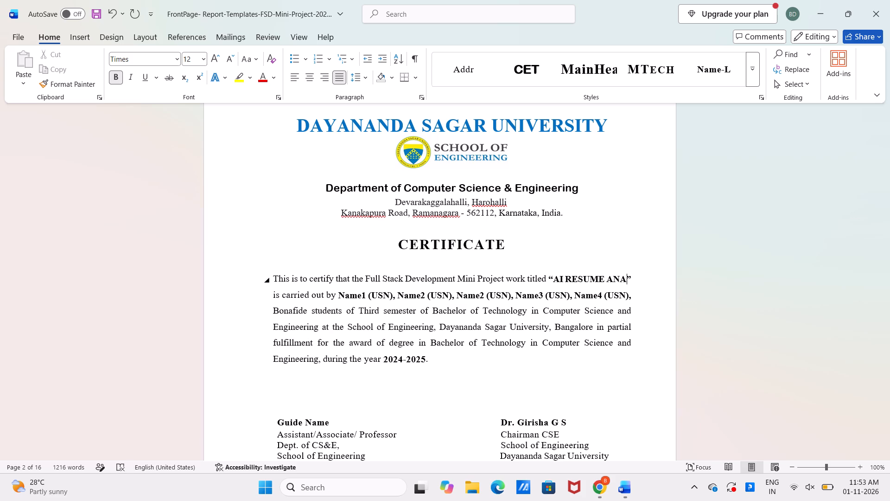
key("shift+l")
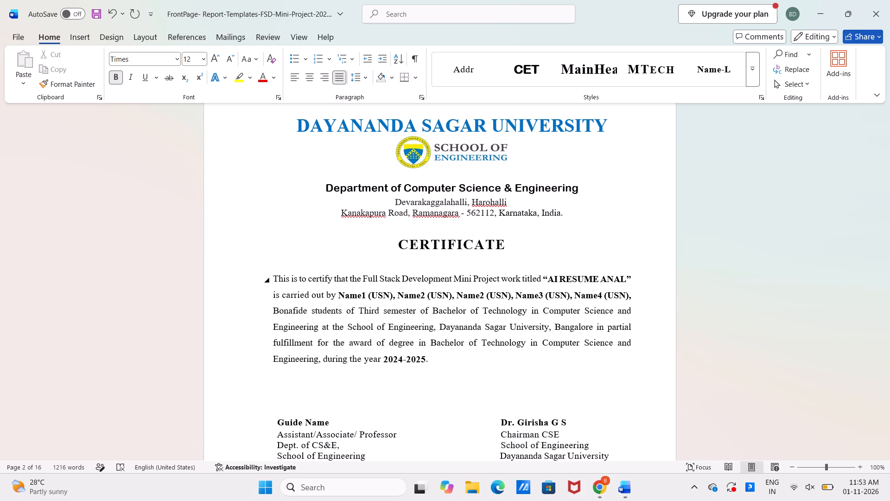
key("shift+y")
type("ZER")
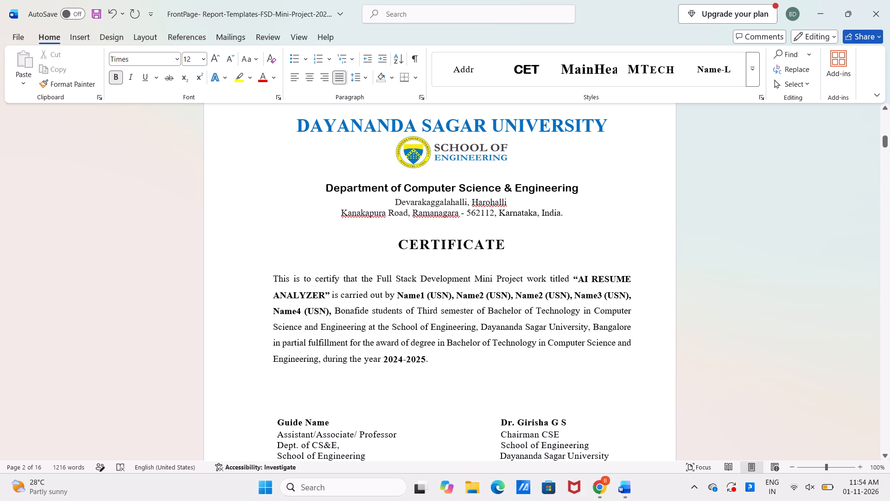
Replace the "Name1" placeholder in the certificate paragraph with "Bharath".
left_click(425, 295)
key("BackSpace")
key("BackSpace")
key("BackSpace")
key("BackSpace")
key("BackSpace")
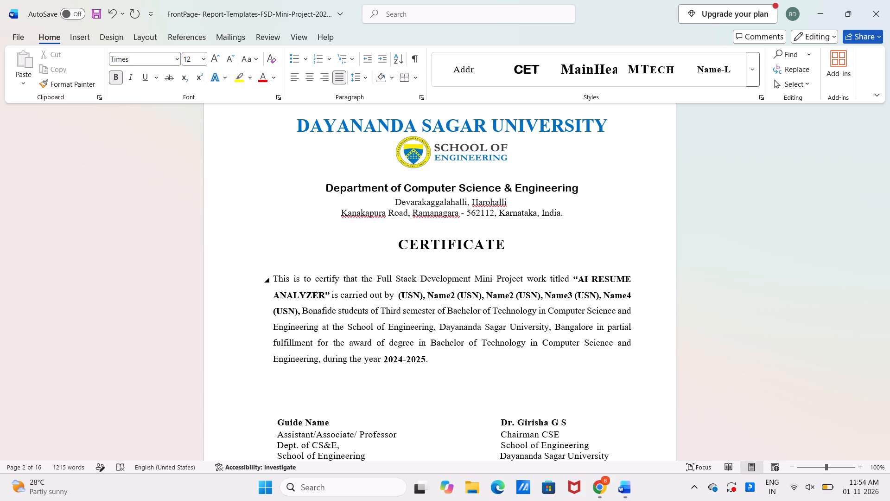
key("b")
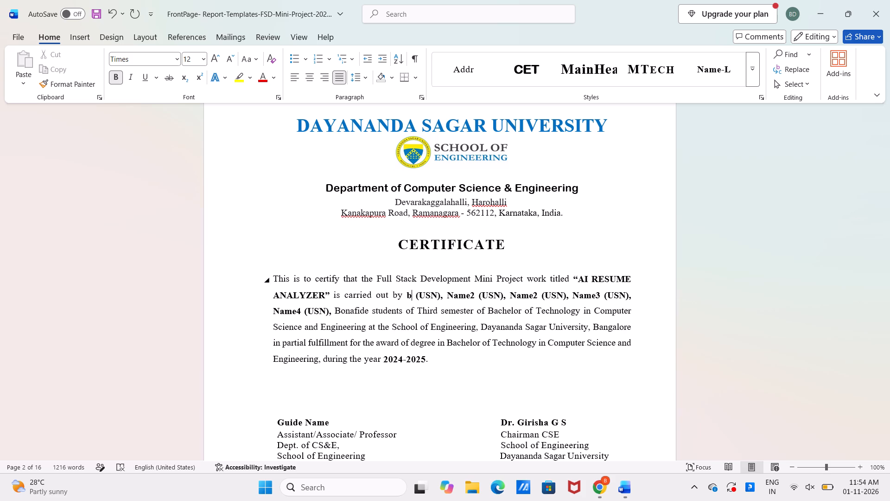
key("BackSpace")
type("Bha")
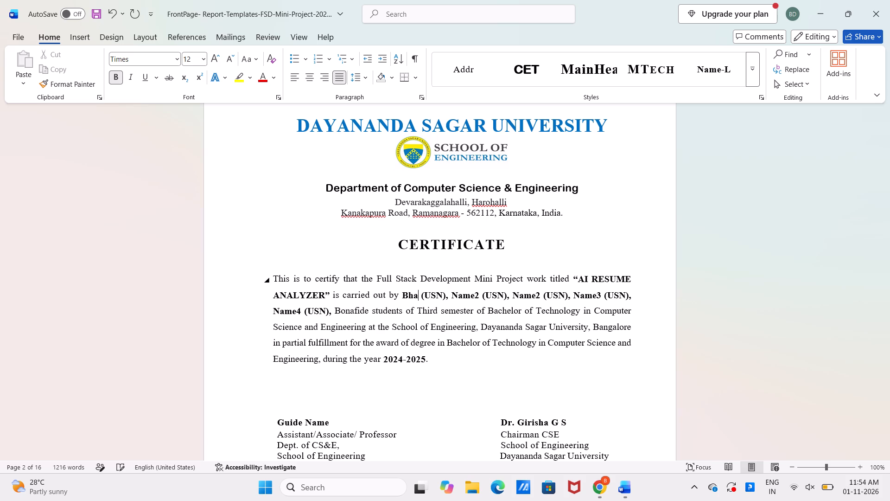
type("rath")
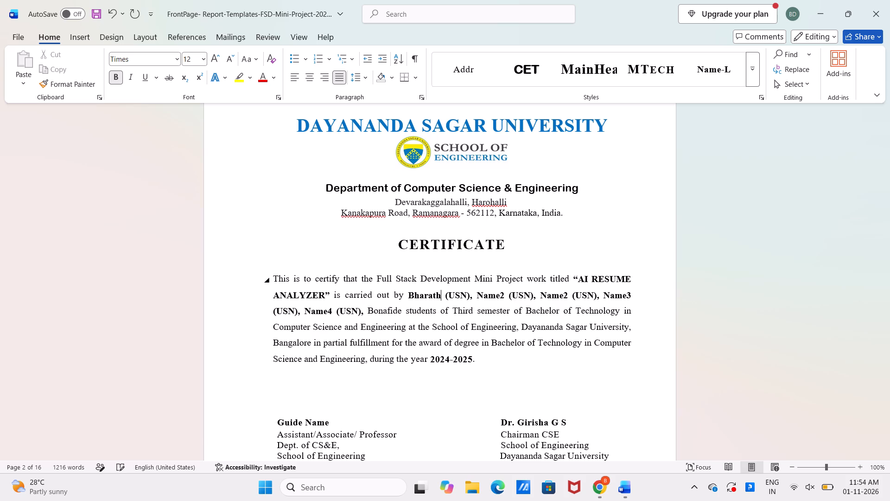
Replace the "USN" placeholder in the brackets after the first student's name on the certificate with that student's USN.
left_click(464, 295)
key("BackSpace")
key("BackSpace")
key("BackSpace")
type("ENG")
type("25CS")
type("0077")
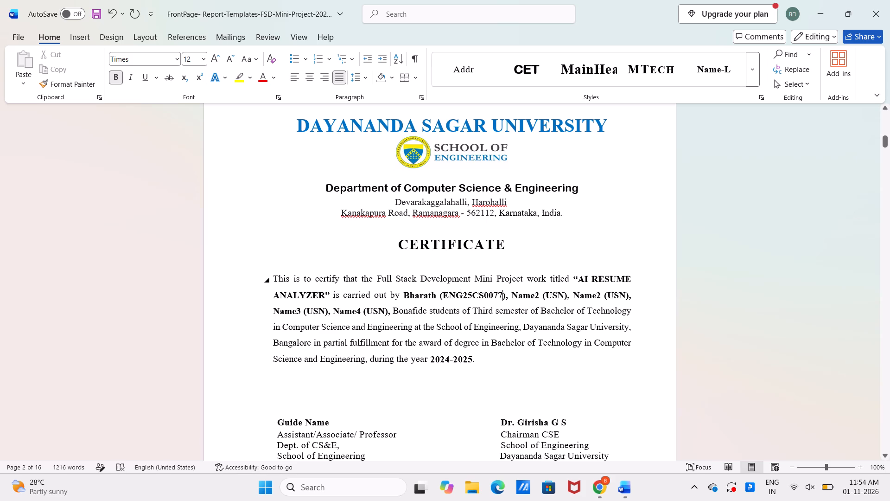
Remove the first "Name2" placeholder from the certificate paragraph, keeping the bracketed USN placeholder that follows it.
left_click(540, 294)
key("BackSpace")
key("BackSpace")
key("BackSpace")
key("BackSpace")
key("BackSpace")
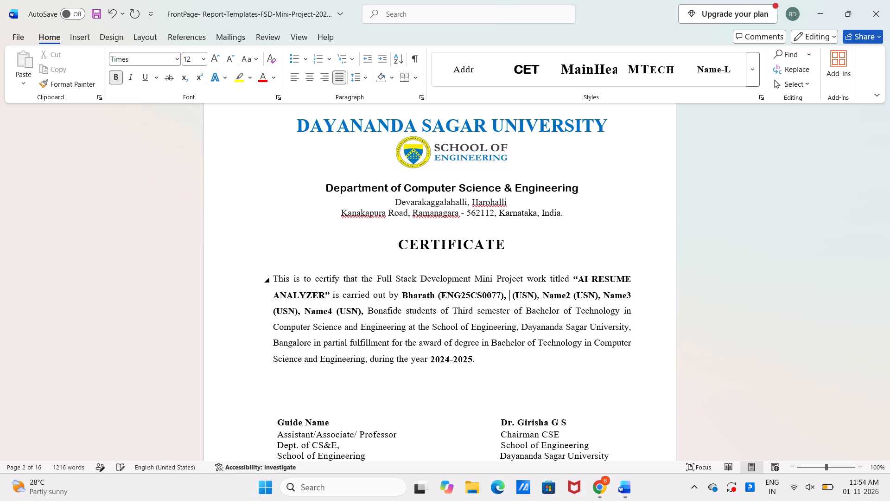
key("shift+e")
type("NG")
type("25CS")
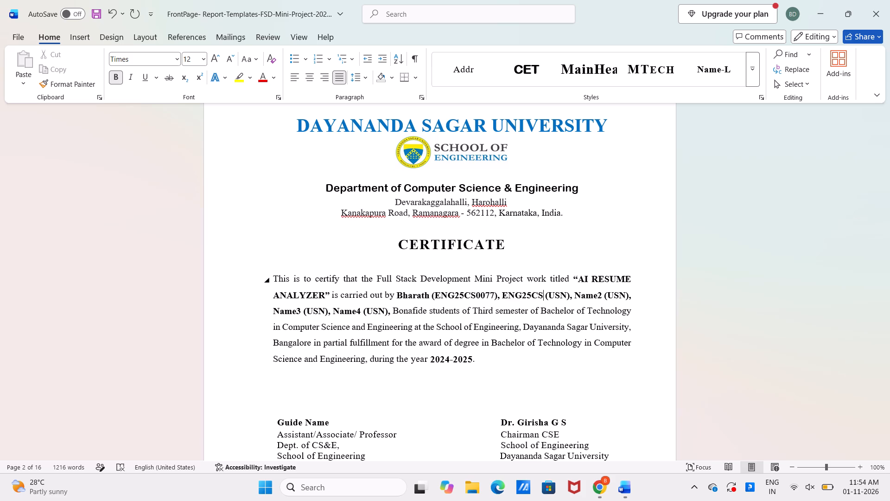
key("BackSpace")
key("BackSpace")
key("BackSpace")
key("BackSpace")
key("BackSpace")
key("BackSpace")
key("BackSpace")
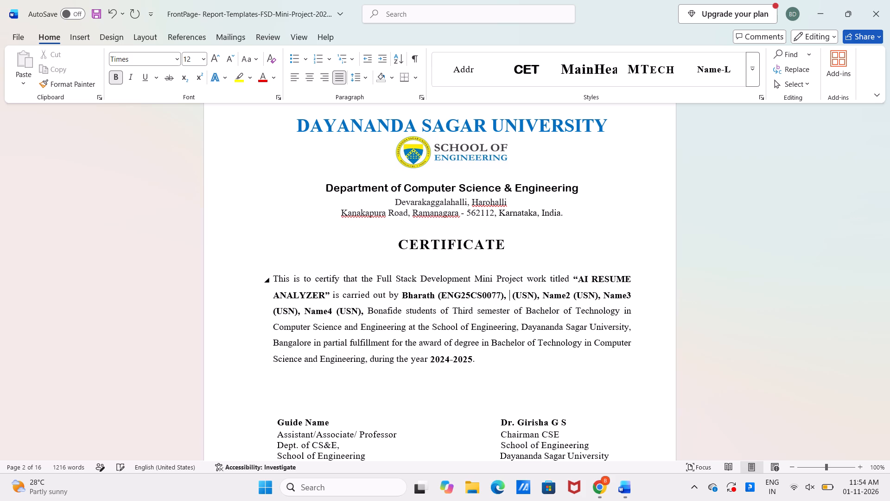
Enter "HITESH" as the second student's name, before the first remaining bracketed USN placeholder on the certificate.
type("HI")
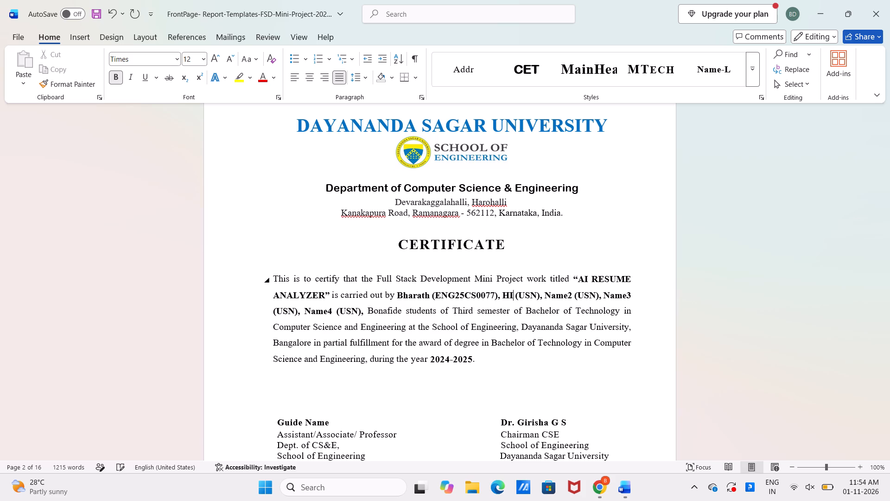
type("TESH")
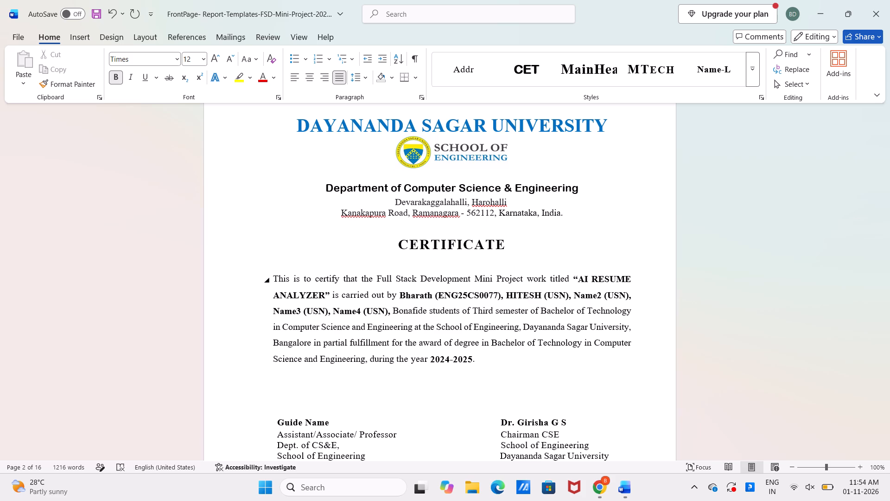
Replace the "USN" placeholder in the brackets after HITESH with that student's USN.
left_click(565, 295)
key("BackSpace")
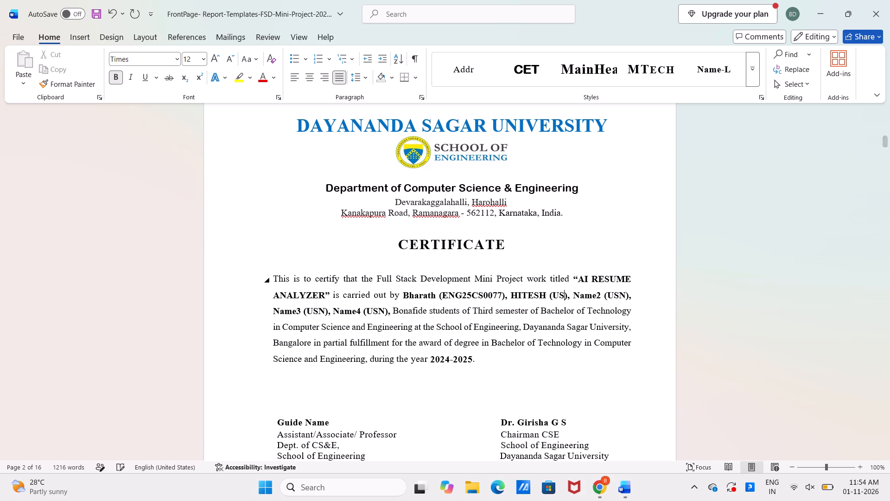
key("BackSpace")
key("BackSpace")
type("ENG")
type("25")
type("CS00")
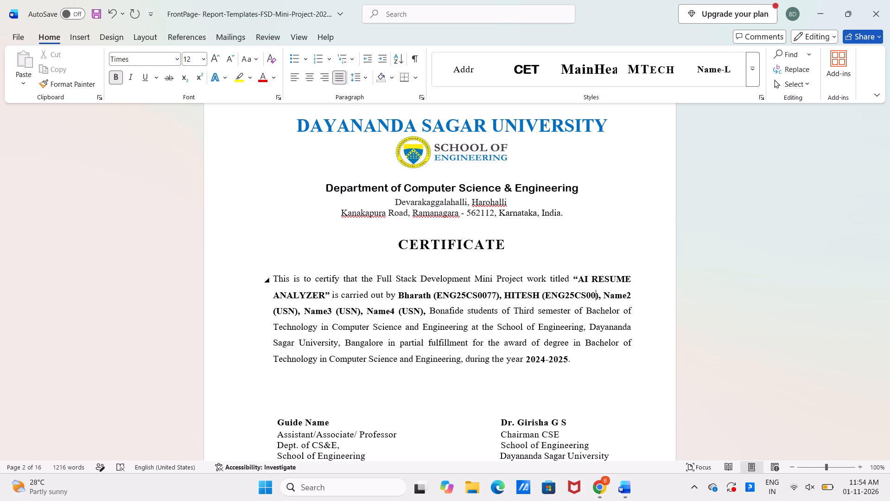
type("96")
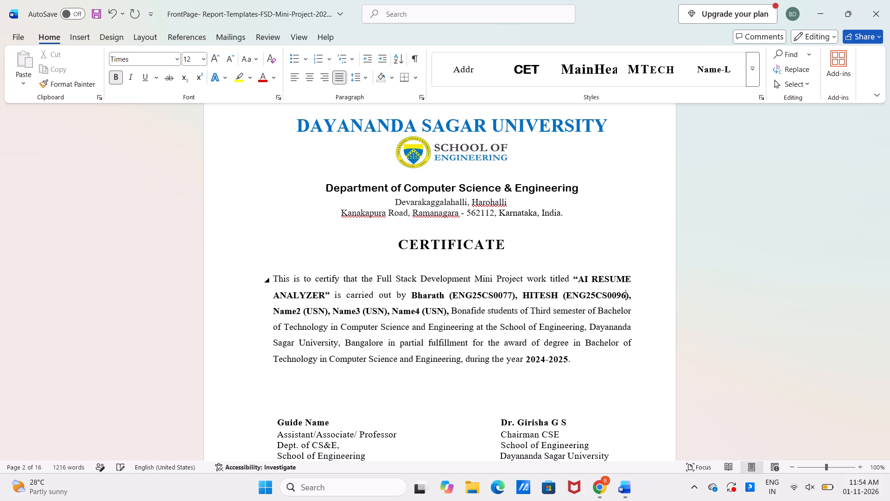
Replace the remaining "Name2" placeholder in the certificate paragraph with "GANESH".
left_click(303, 308)
left_click(299, 311)
key("BackSpace")
key("BackSpace")
key("BackSpace")
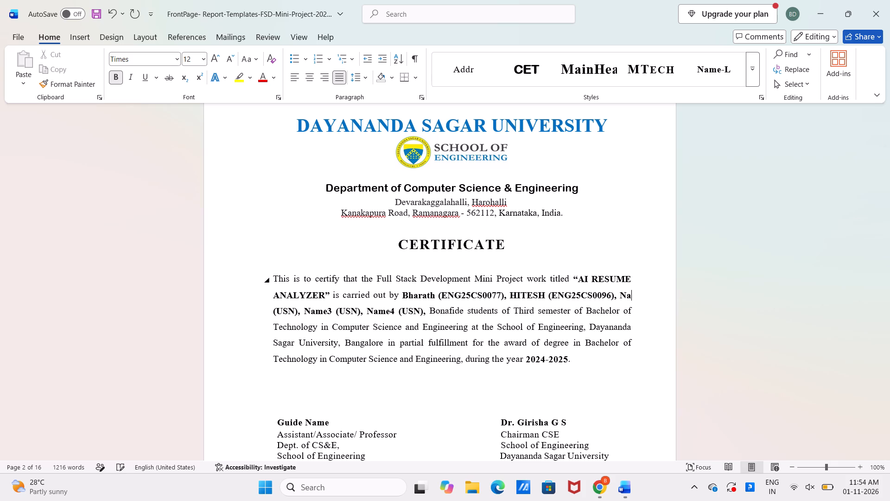
key("BackSpace")
key("BackSpace")
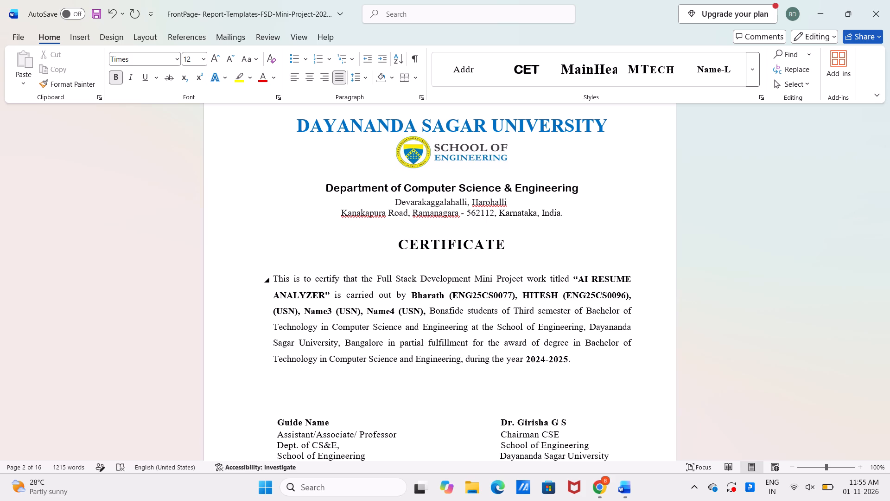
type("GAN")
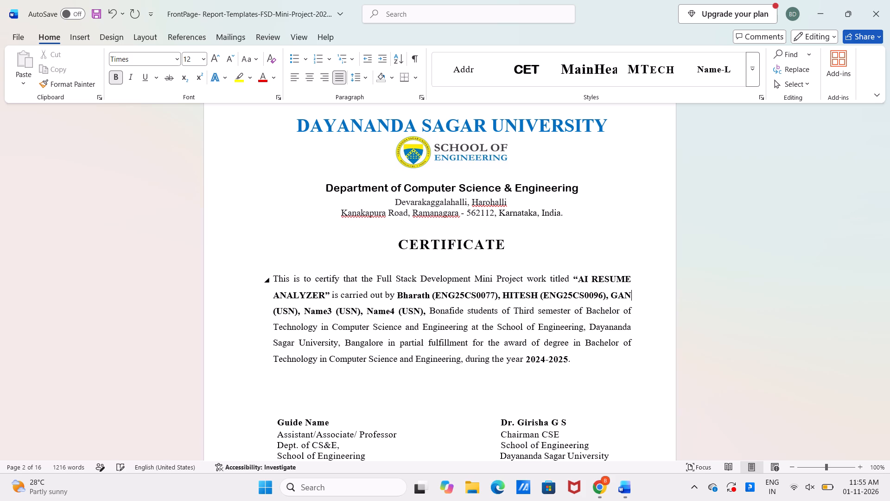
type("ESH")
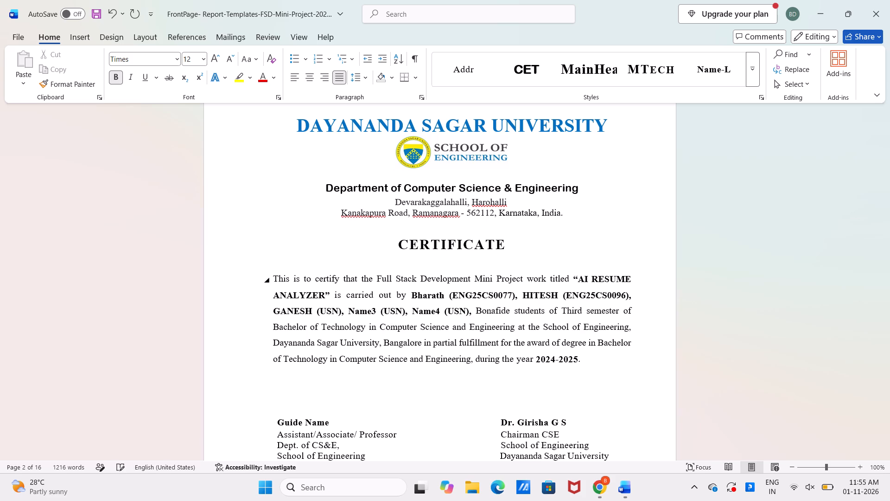
Replace the "USN" placeholder in the brackets after GANESH with that student's USN.
left_click(338, 307)
key("BackSpace")
key("BackSpace")
key("BackSpace")
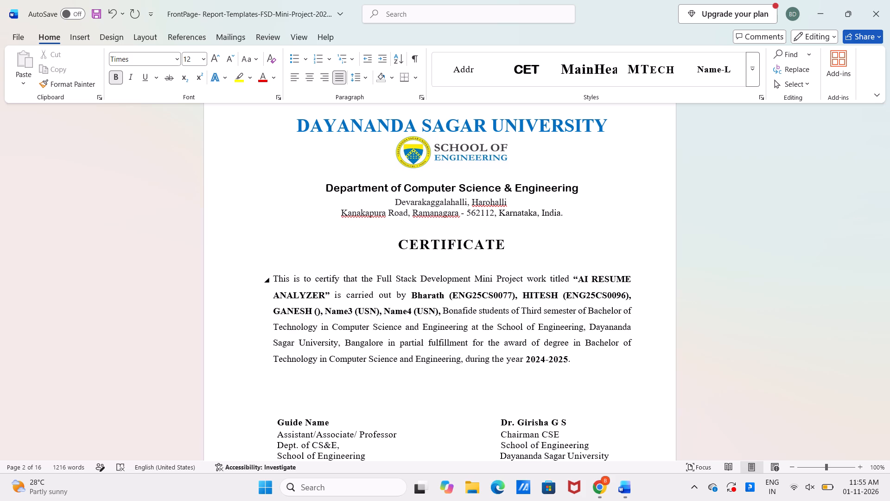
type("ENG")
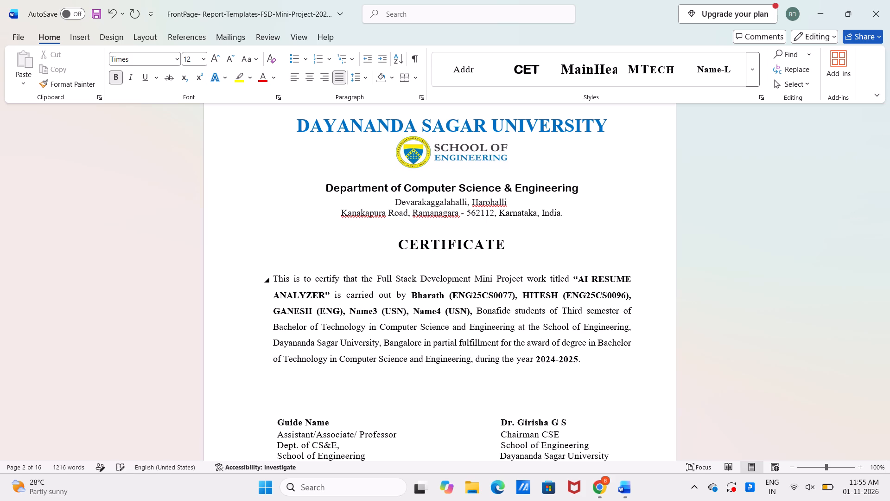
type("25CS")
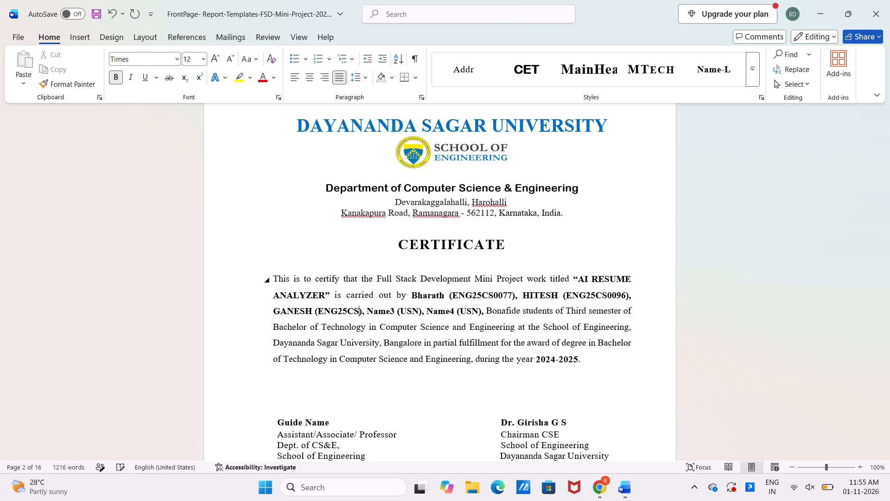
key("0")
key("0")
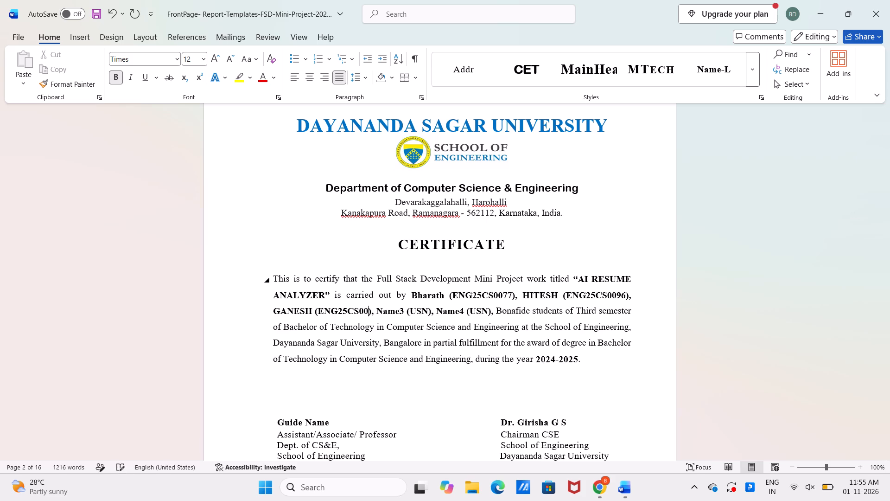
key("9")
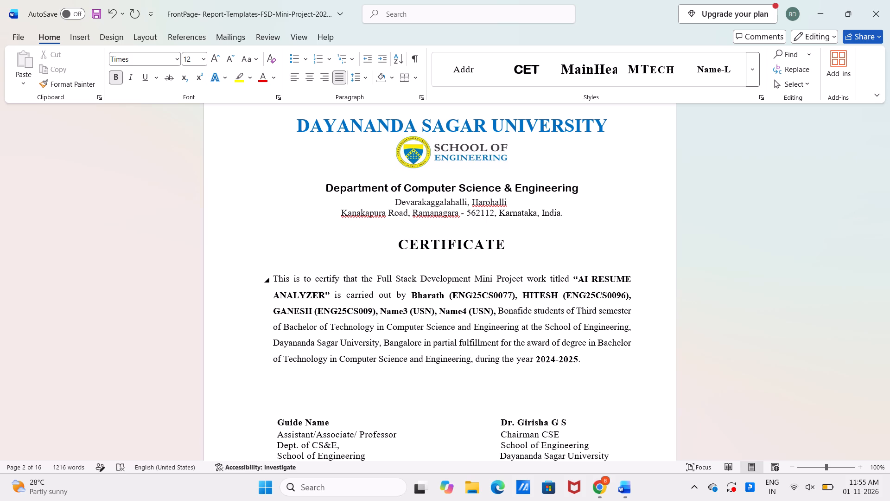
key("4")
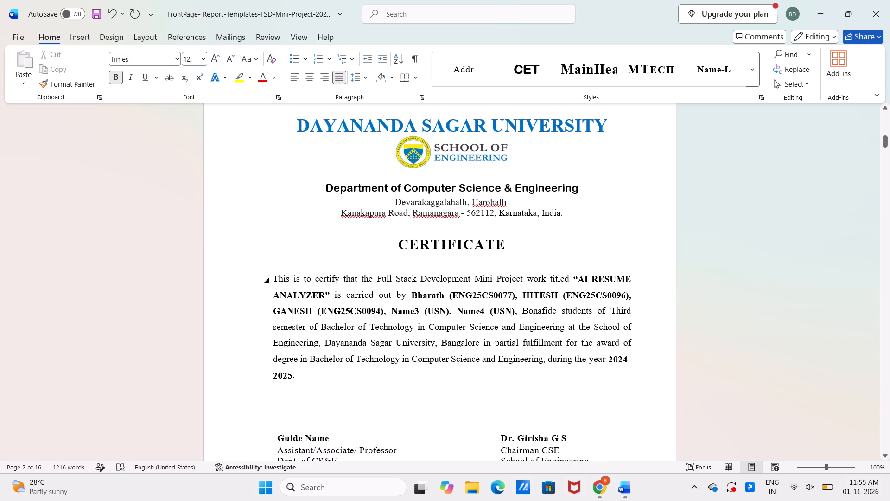
Replace the "Name3" placeholder in the certificate paragraph with the fourth team member's name in full capitals.
left_click(417, 311)
key("BackSpace")
key("BackSpace")
key("BackSpace")
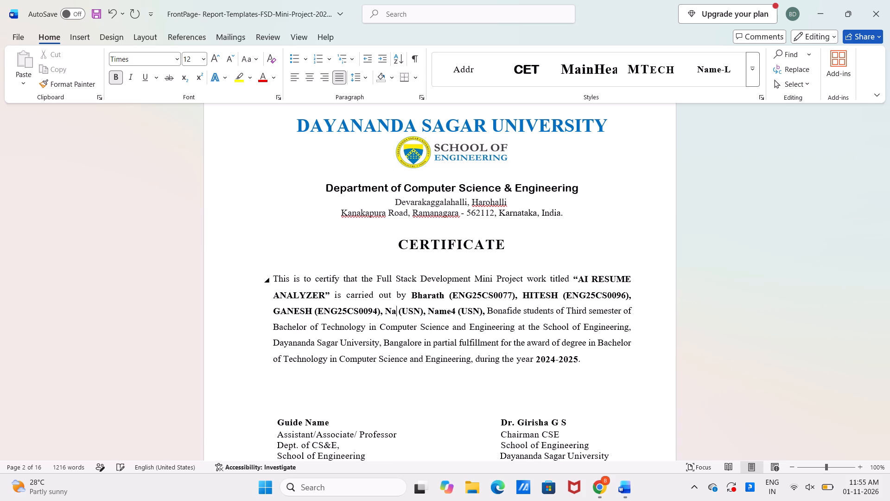
key("BackSpace")
key("BackSpace")
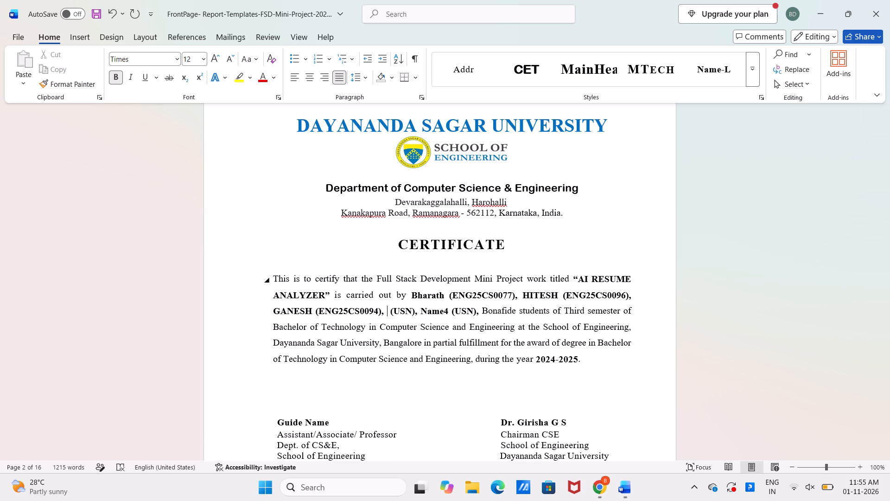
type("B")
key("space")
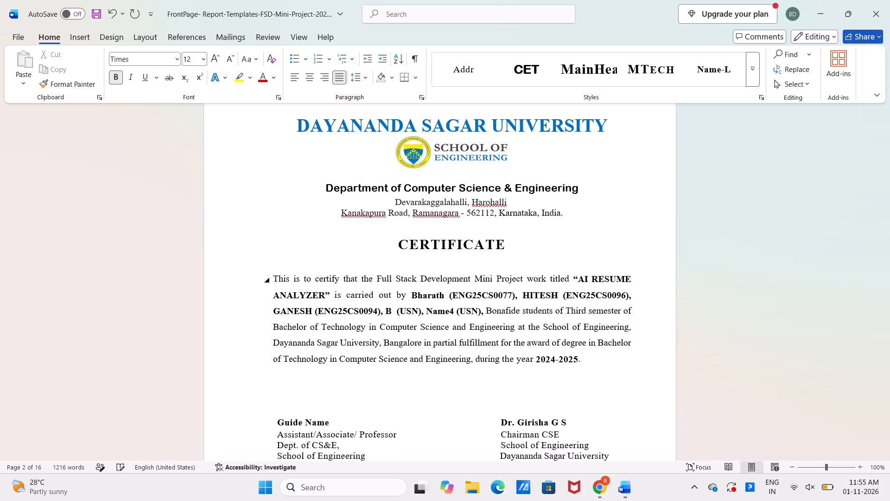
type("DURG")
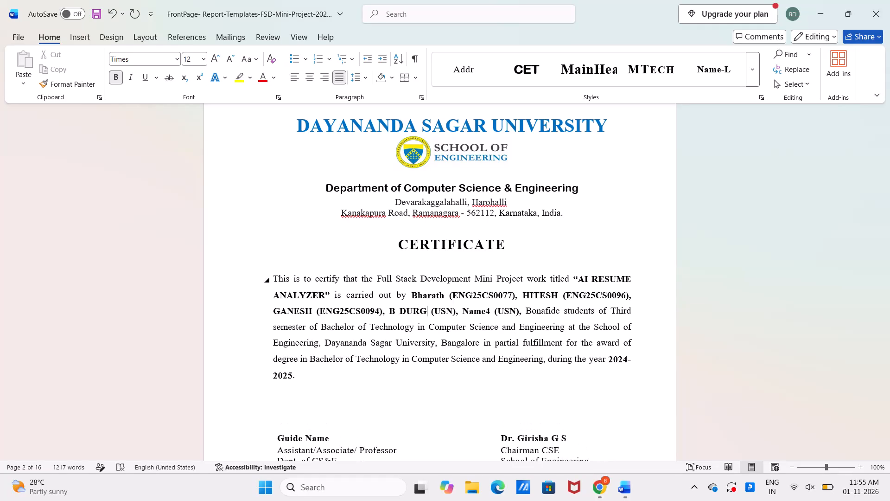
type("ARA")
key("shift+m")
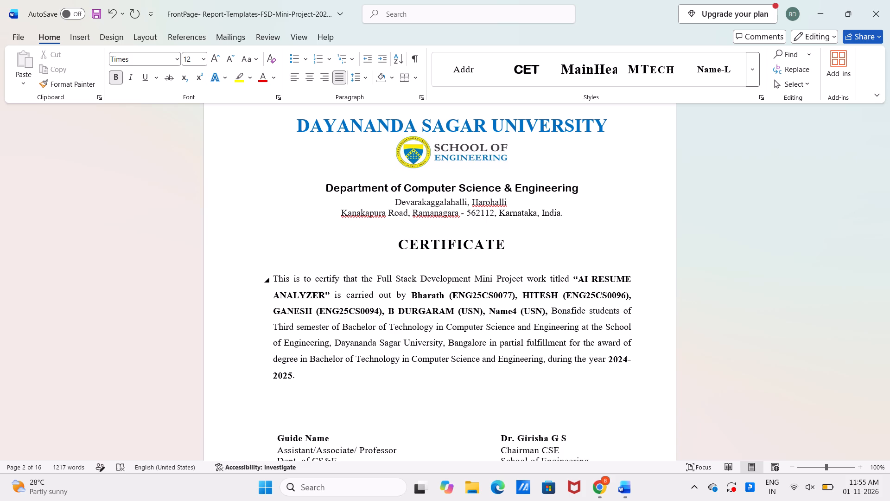
Rewrite the first student's name on the certificate in full capitals as "BHARATH".
left_click(443, 294)
key("BackSpace")
key("BackSpace")
key("BackSpace")
key("BackSpace")
key("BackSpace")
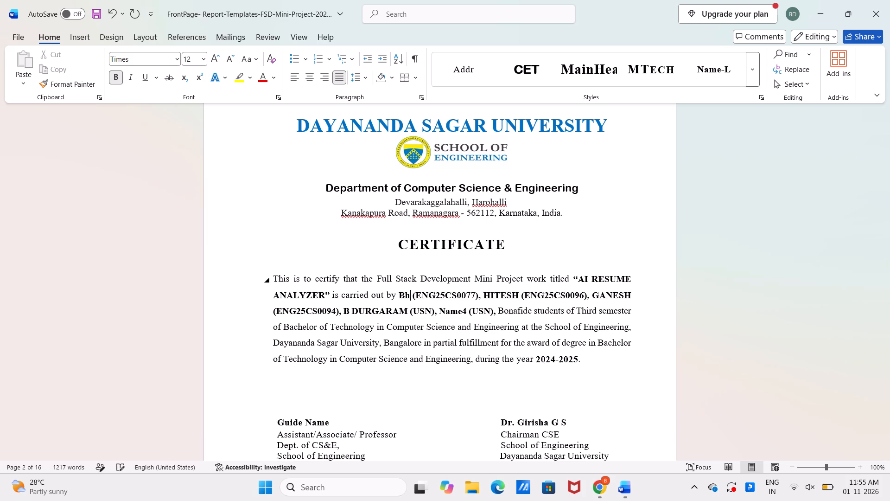
key("BackSpace")
key("BackSpace")
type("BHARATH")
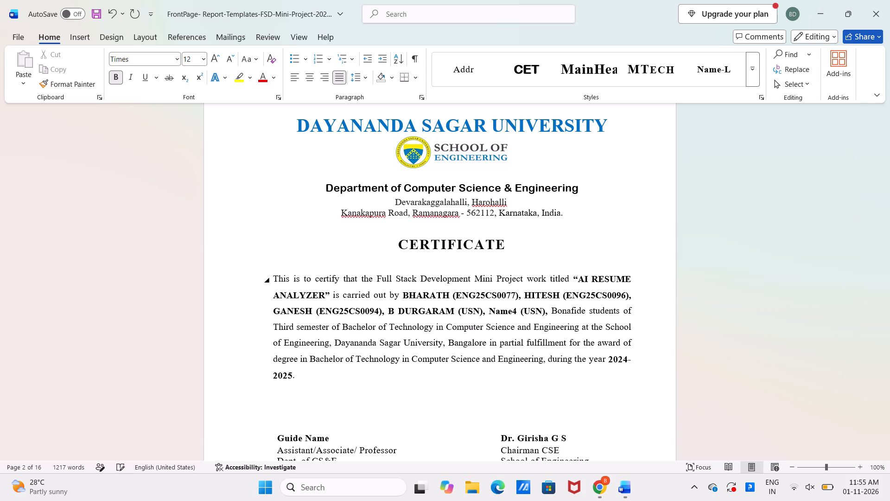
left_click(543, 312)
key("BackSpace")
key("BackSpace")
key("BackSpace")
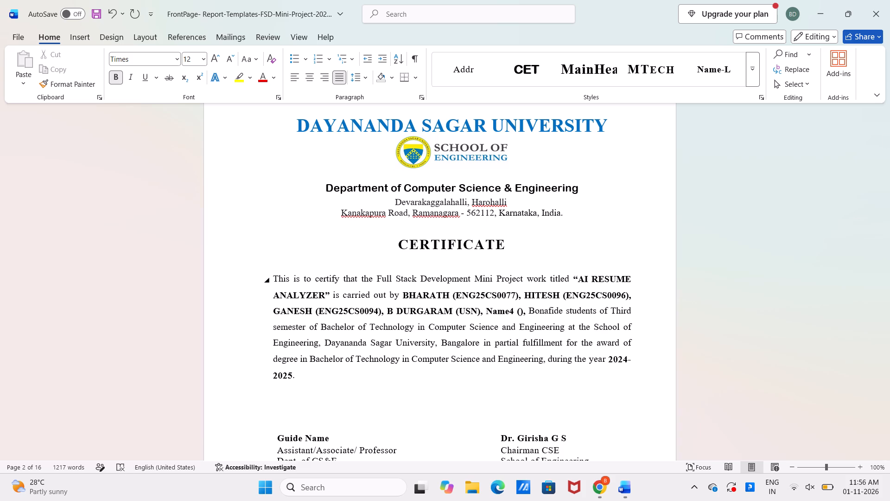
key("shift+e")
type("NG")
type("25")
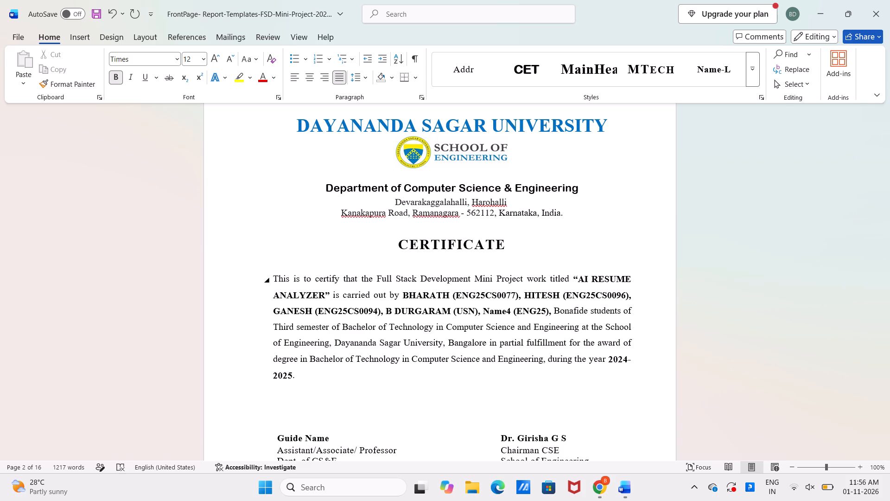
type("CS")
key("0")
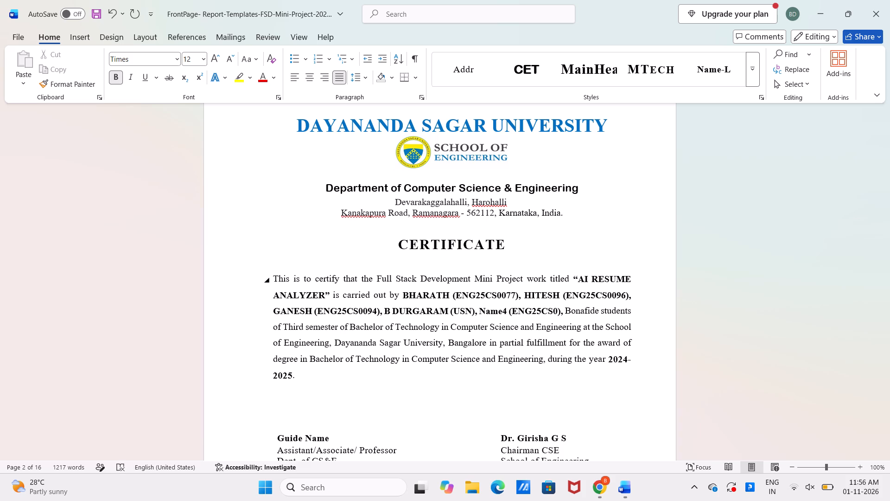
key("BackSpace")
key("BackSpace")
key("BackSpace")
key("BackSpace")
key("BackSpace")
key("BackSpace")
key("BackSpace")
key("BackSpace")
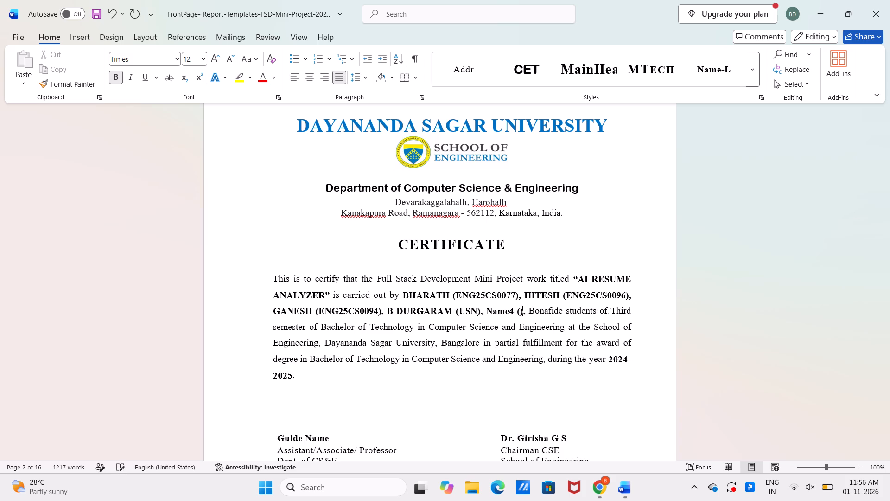
Delete the surplus Name4 entry from the certificate paragraph, including its brackets and the extra comma.
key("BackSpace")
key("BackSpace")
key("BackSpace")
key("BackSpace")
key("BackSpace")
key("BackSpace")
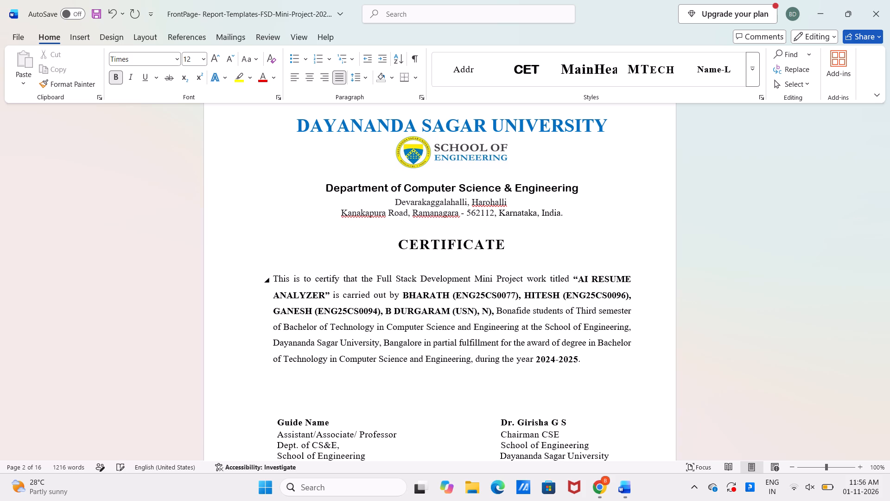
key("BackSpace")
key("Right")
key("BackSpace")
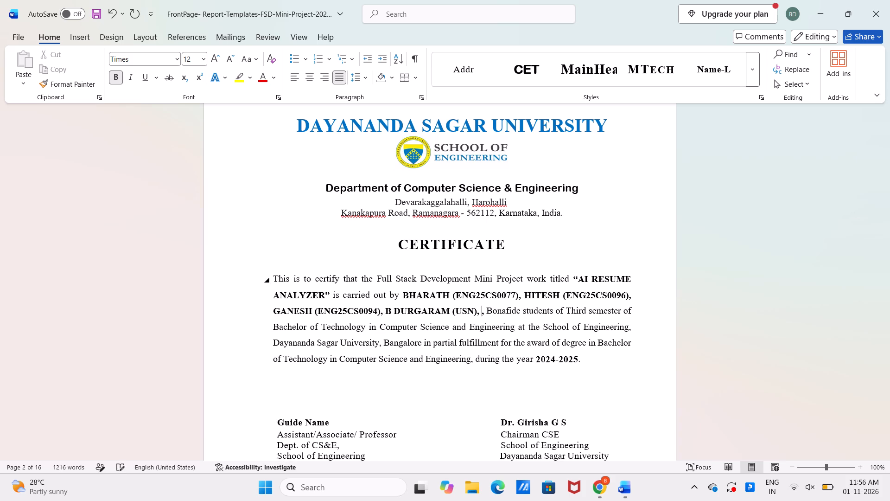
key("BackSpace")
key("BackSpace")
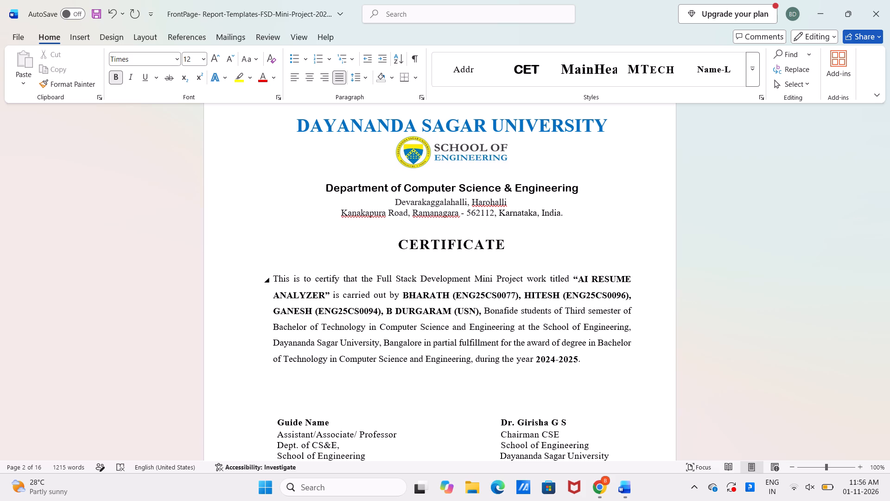
Replace the "USN" placeholder in the brackets after the fourth team member's name on the certificate with that student's USN.
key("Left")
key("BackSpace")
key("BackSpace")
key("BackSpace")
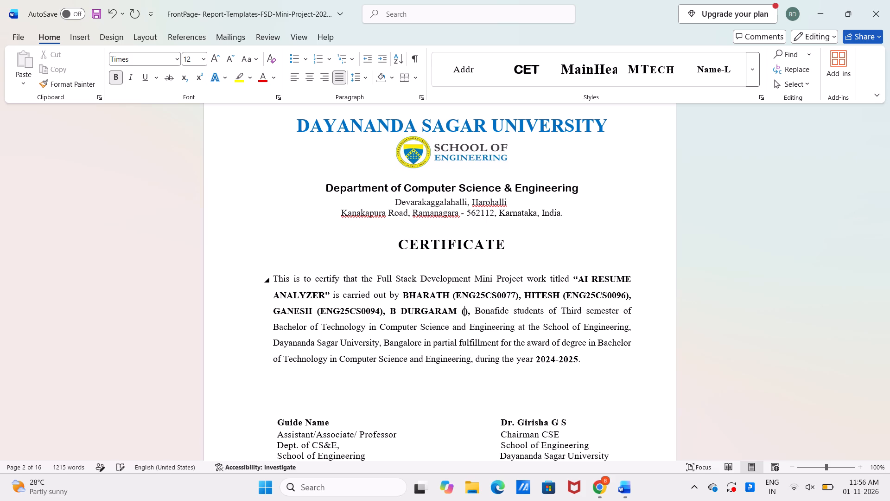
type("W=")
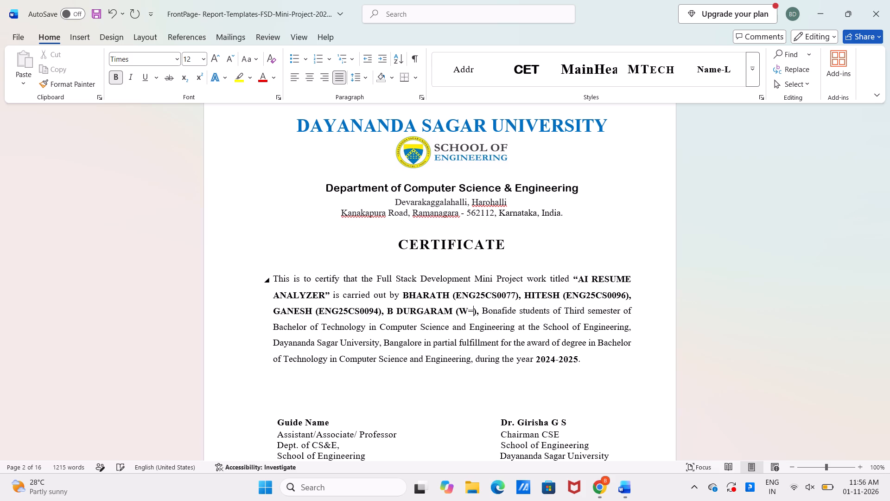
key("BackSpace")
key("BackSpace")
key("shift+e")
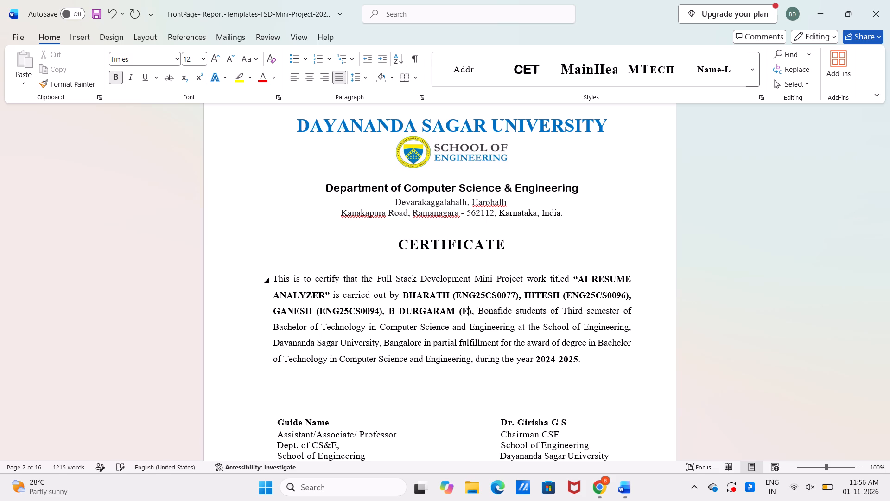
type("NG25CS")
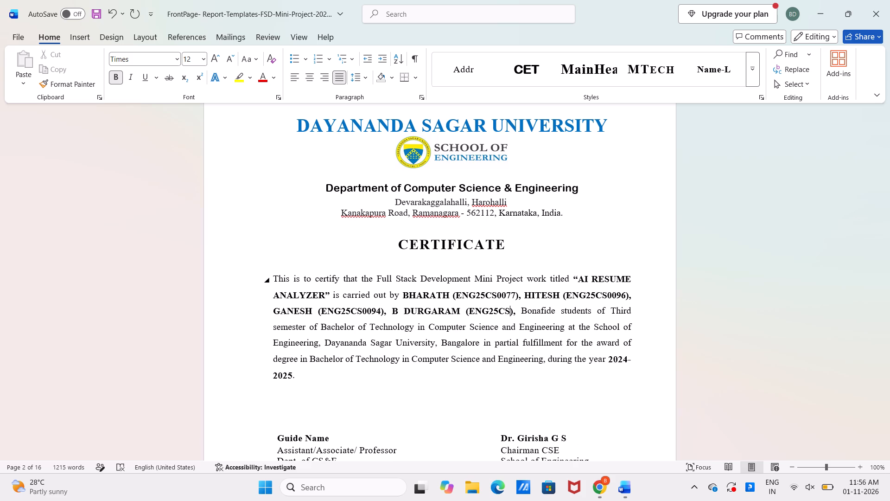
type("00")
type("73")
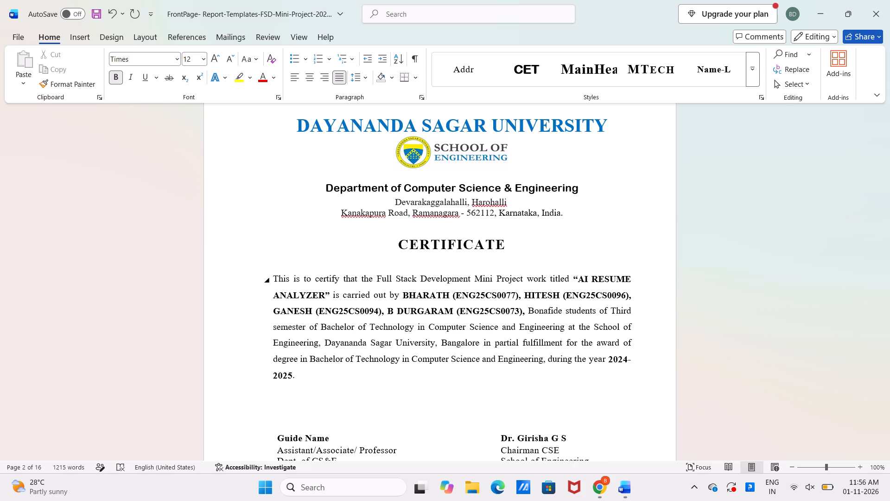
Examine the rest of the certificate page and the Declaration page for placeholders still needing the team's details.
left_click(408, 420)
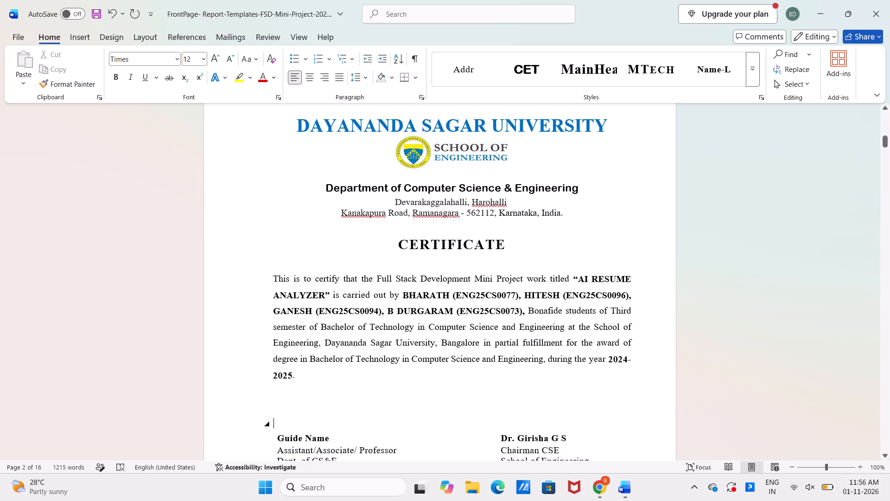
scroll(408, 420, "down", 1)
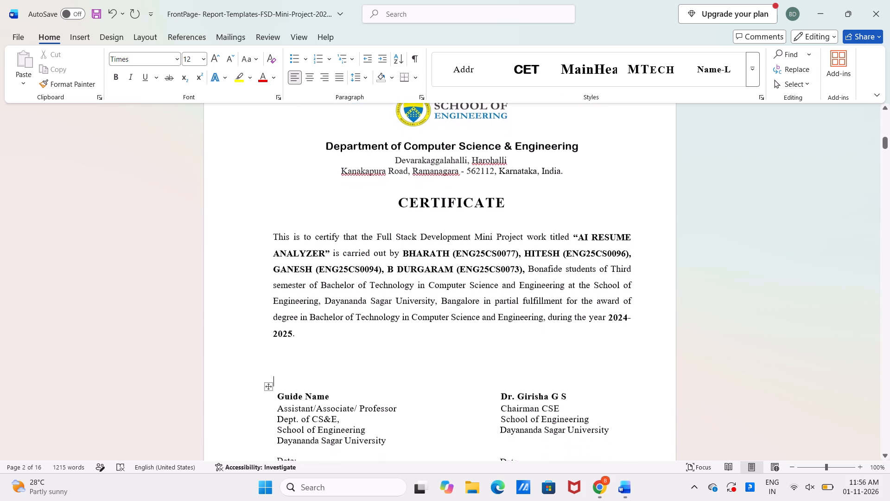
scroll(408, 420, "down", 1)
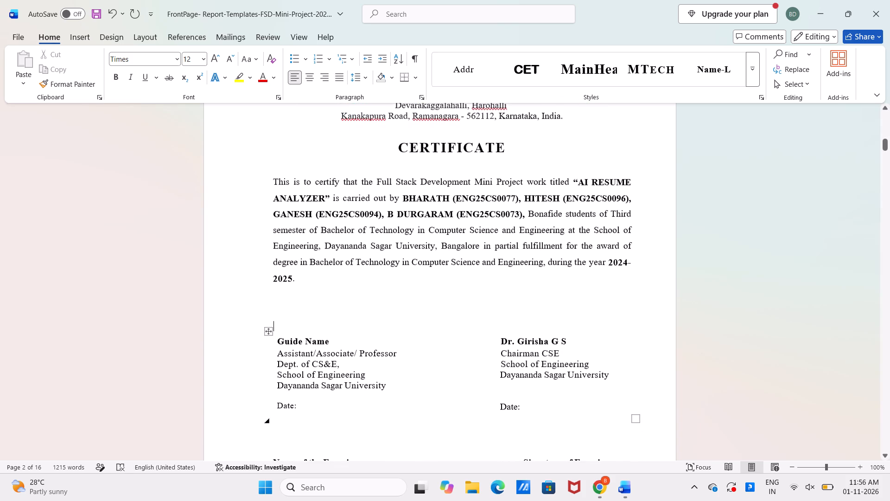
scroll(408, 420, "down", 1)
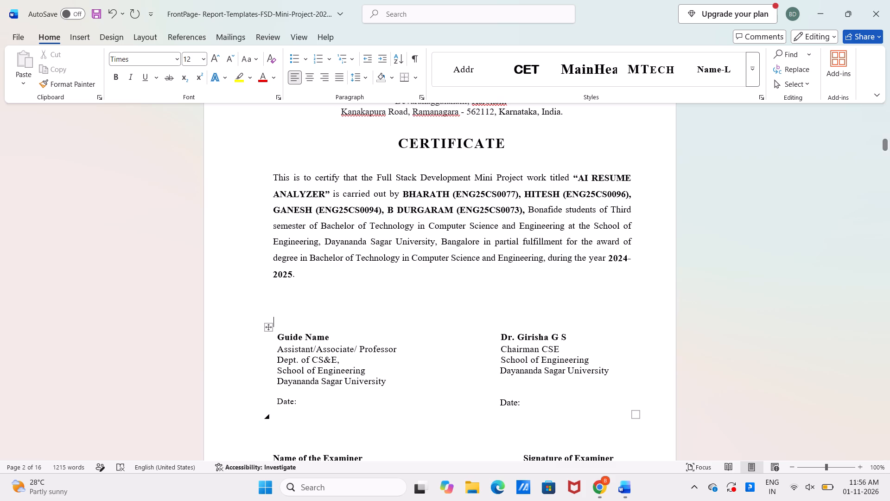
scroll(408, 420, "down", 1)
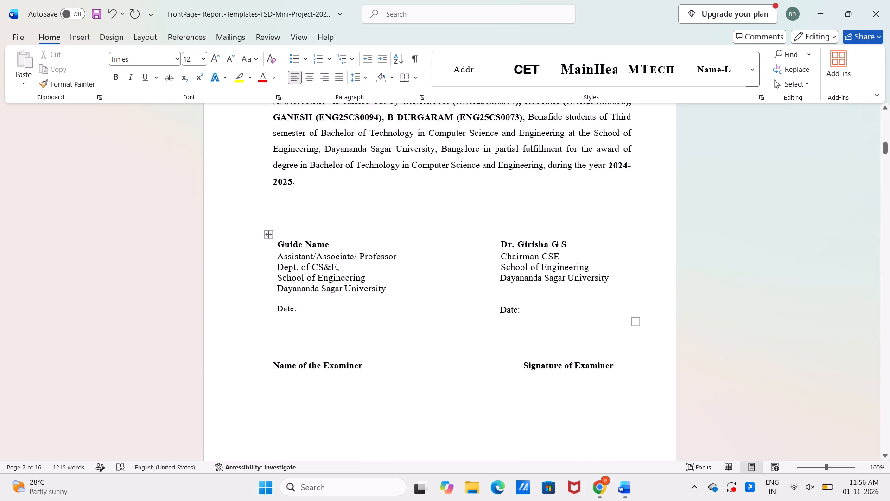
scroll(408, 420, "down", 1)
left_click(408, 420)
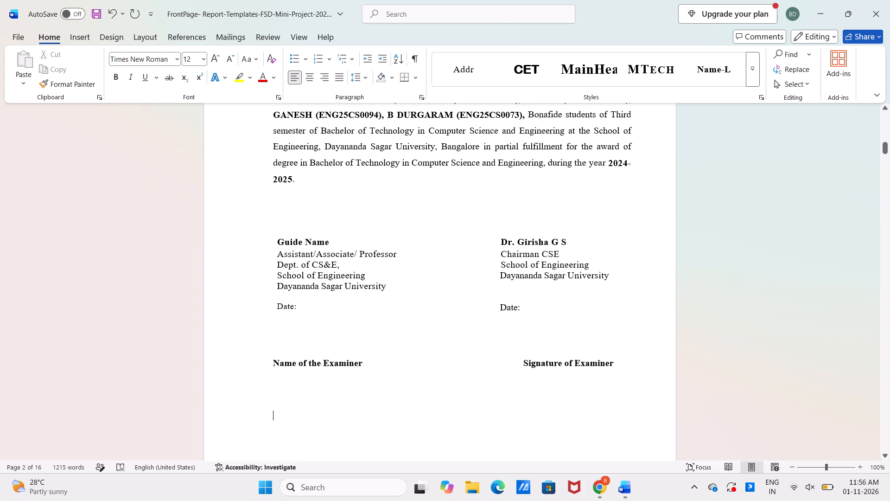
scroll(408, 420, "down", 4)
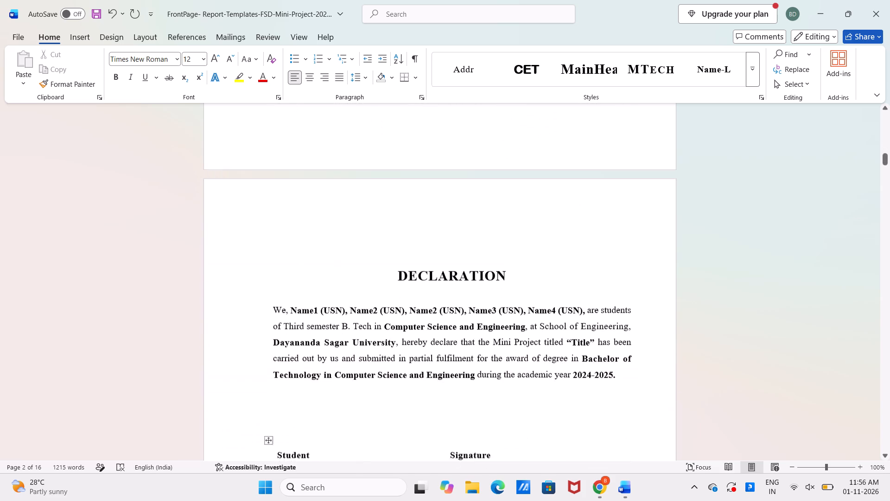
scroll(408, 420, "down", 1)
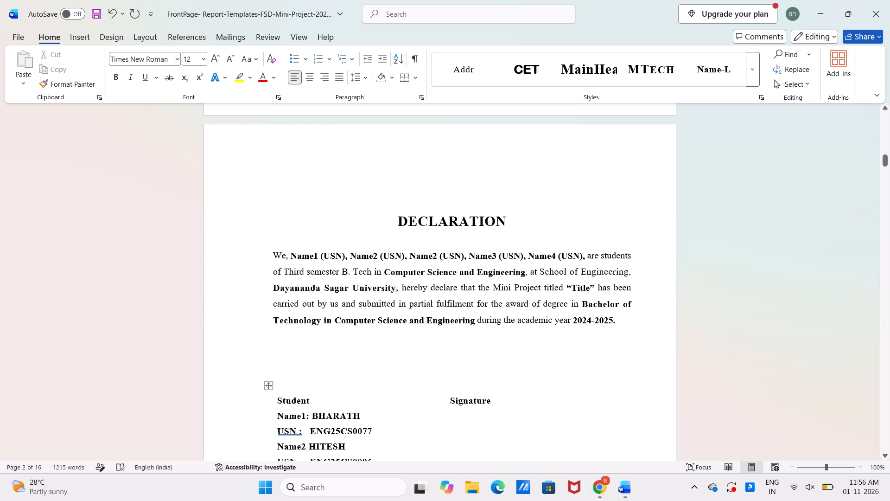
Copy the four students' names and USNs from the certificate paragraph over the Name1 to Name4 (USN) placeholders in the Declaration paragraph.
scroll(408, 420, "up", 3)
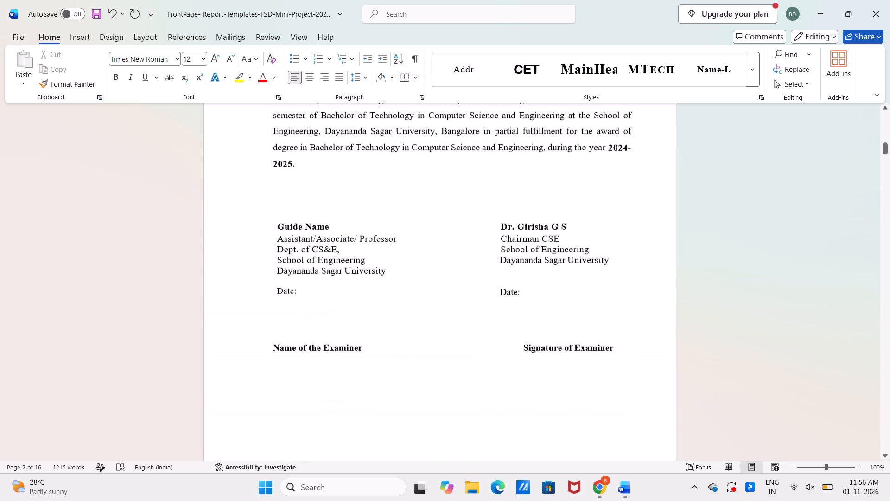
scroll(408, 420, "up", 3)
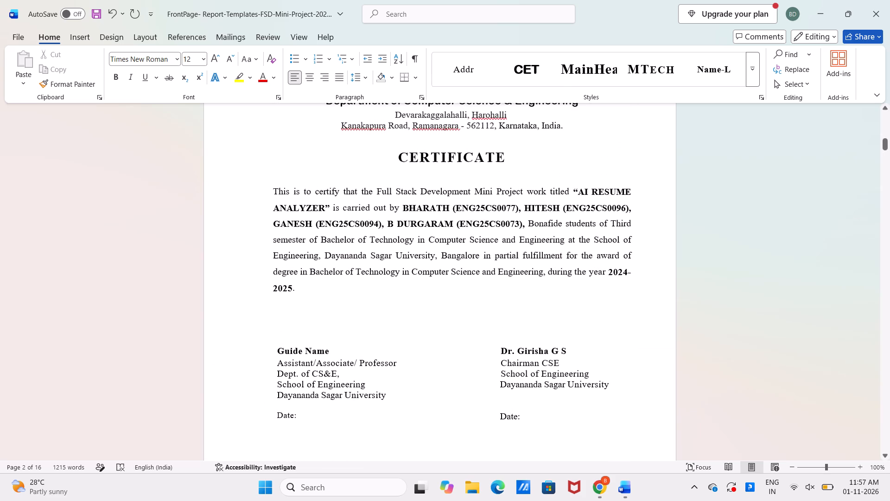
left_click_drag(401, 209, 413, 213)
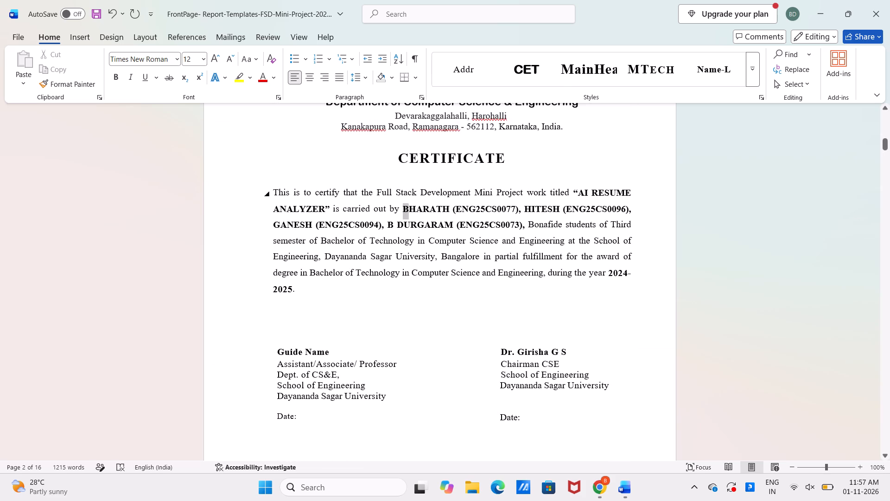
left_click_drag(413, 213, 524, 225)
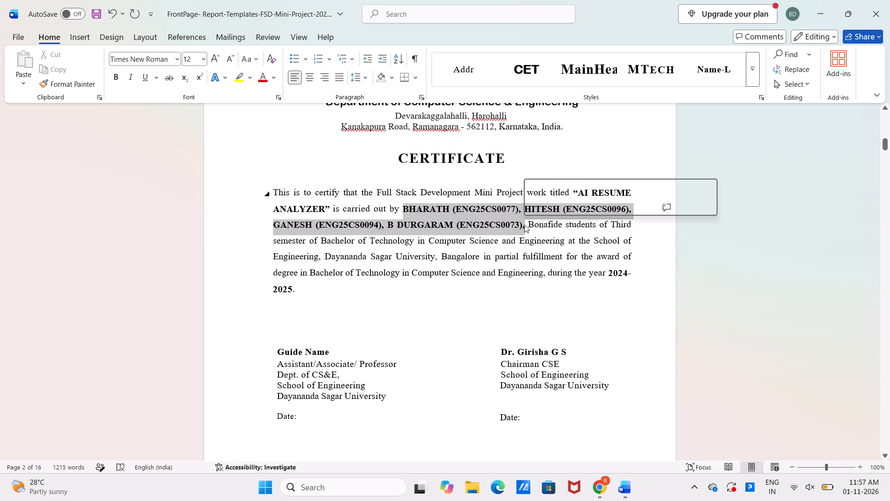
key("ctrl+c")
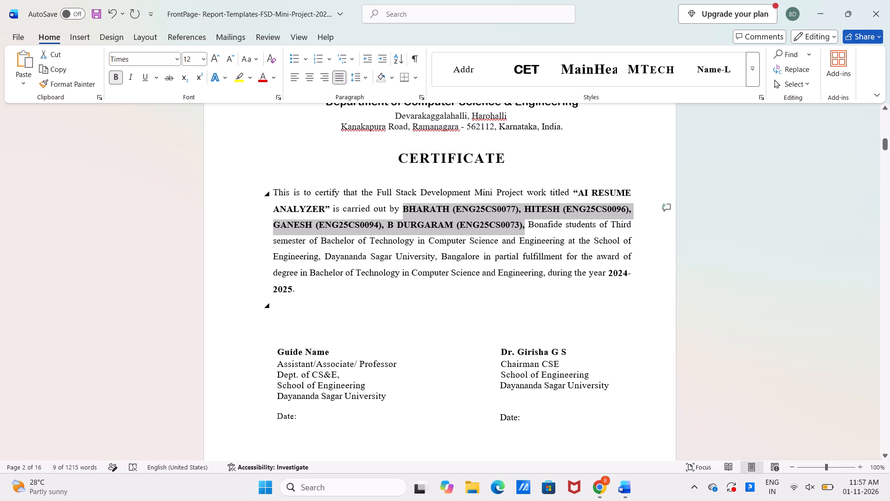
left_click(521, 301)
scroll(521, 301, "down", 3)
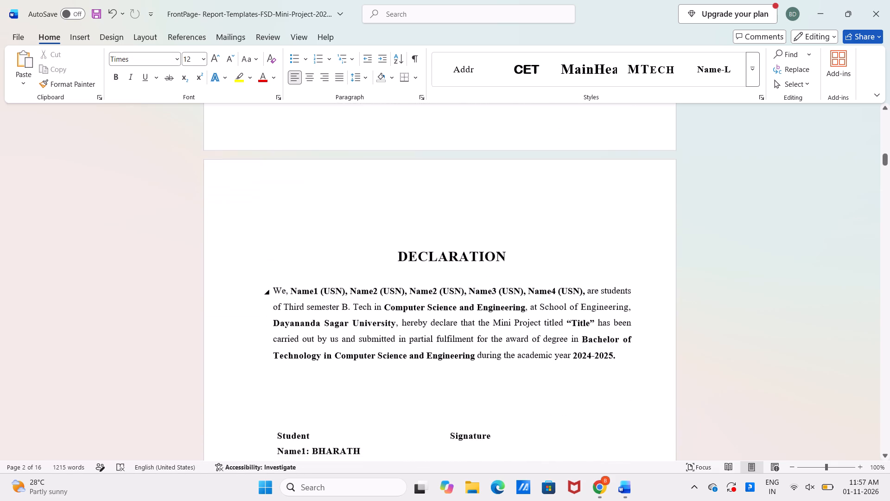
scroll(521, 301, "down", 1)
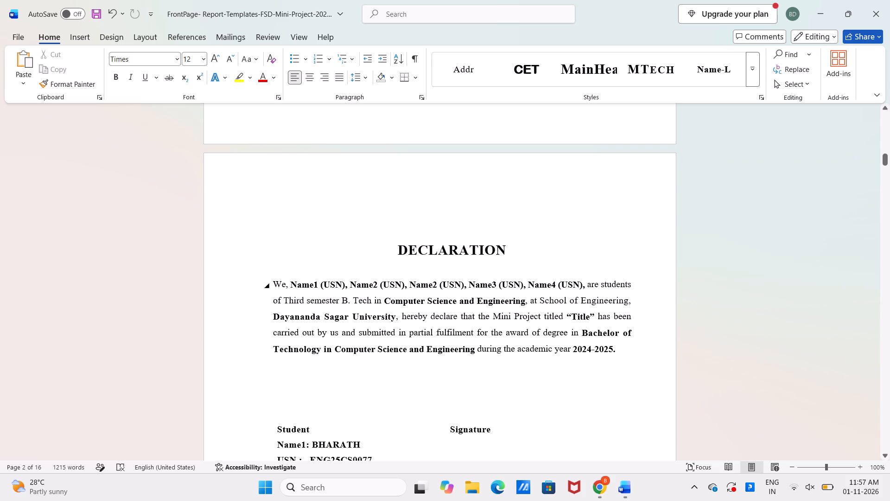
left_click_drag(290, 285, 555, 281)
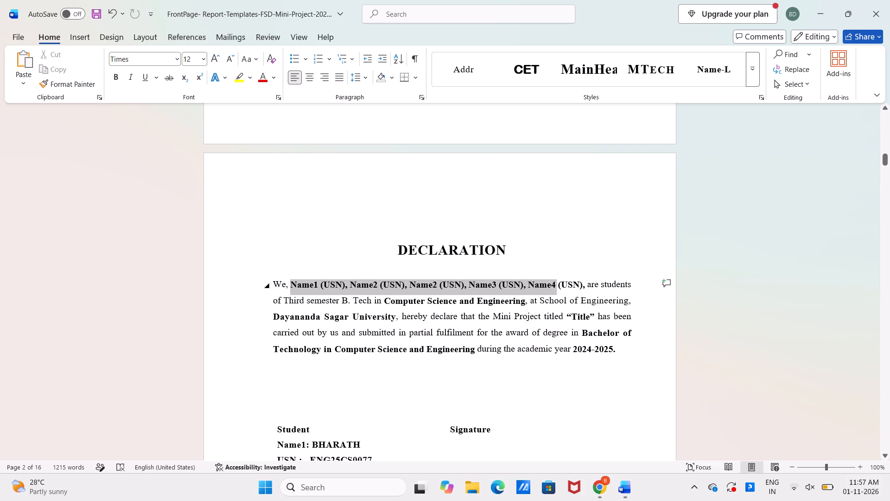
left_click_drag(555, 281, 587, 280)
left_click_drag(587, 280, 585, 283)
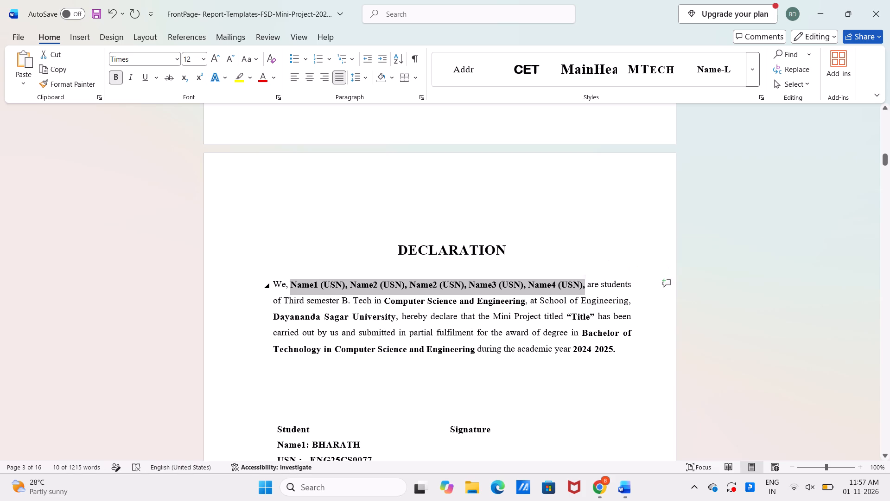
key("ctrl+v")
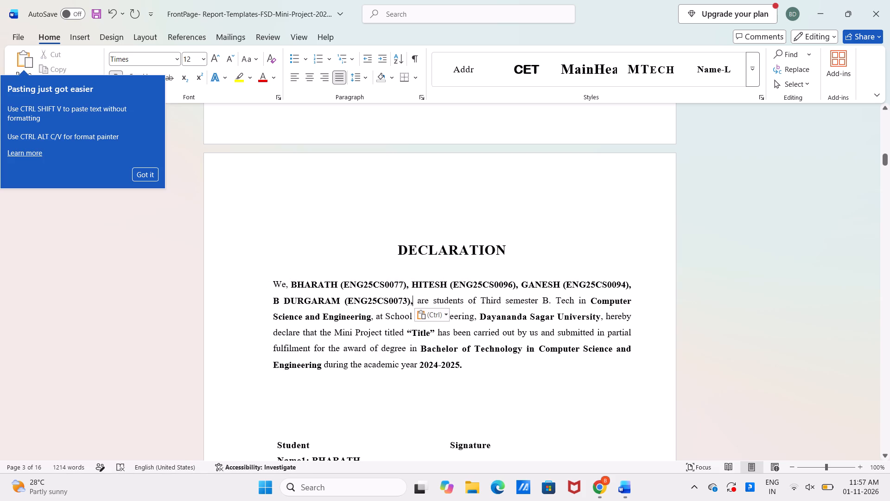
left_click(285, 216)
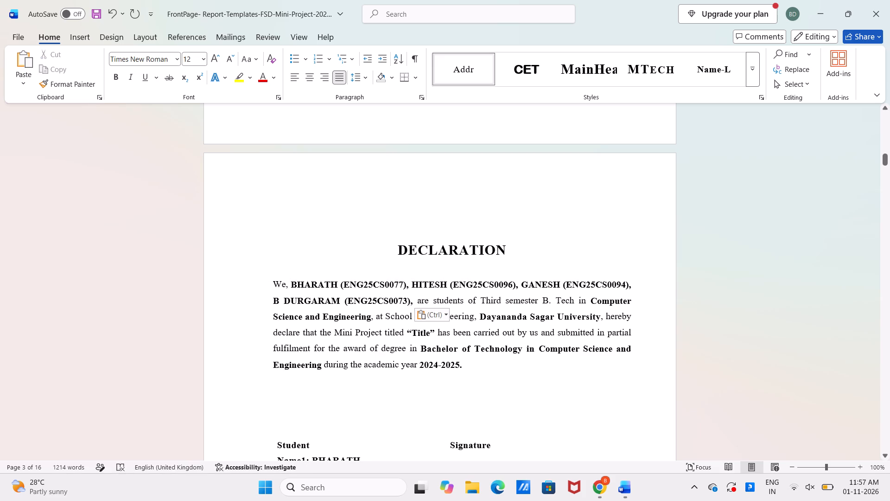
Examine the Declaration's student details and date line, the Acknowledgement, the Table of Contents and the List of Figures for content still needing completion.
scroll(318, 234, "down", 1)
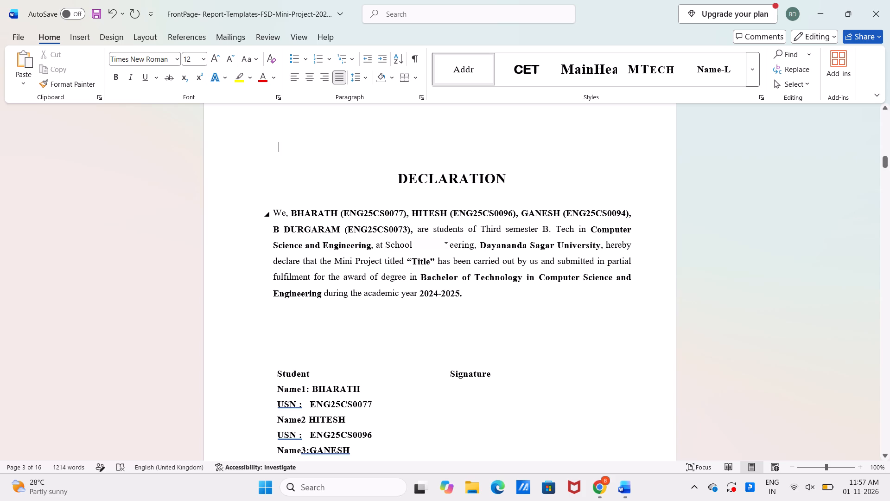
scroll(446, 306, "down", 3)
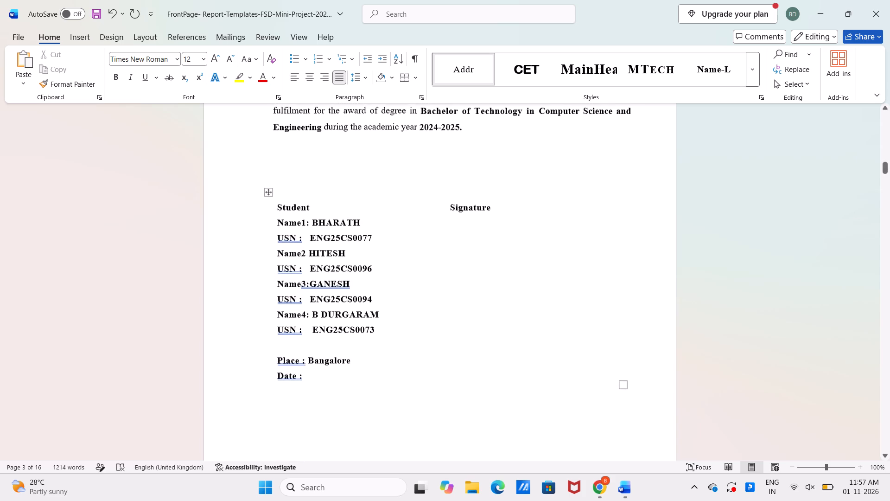
scroll(446, 306, "down", 1)
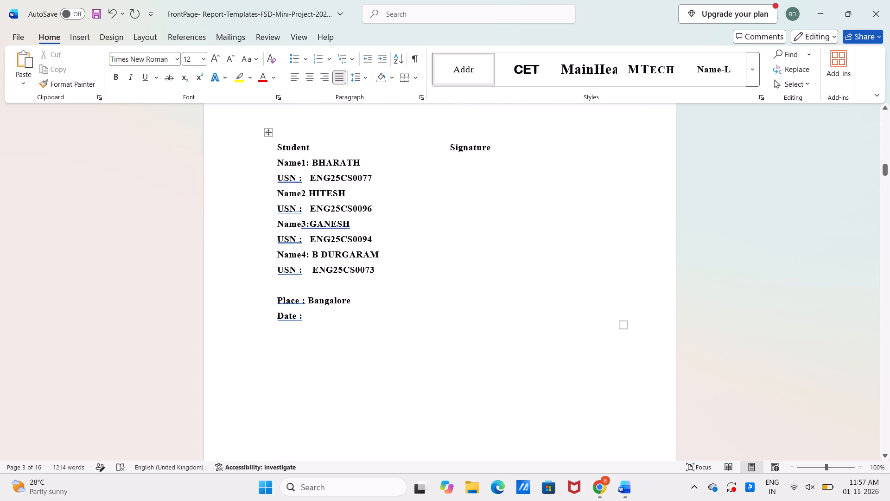
left_click(336, 317)
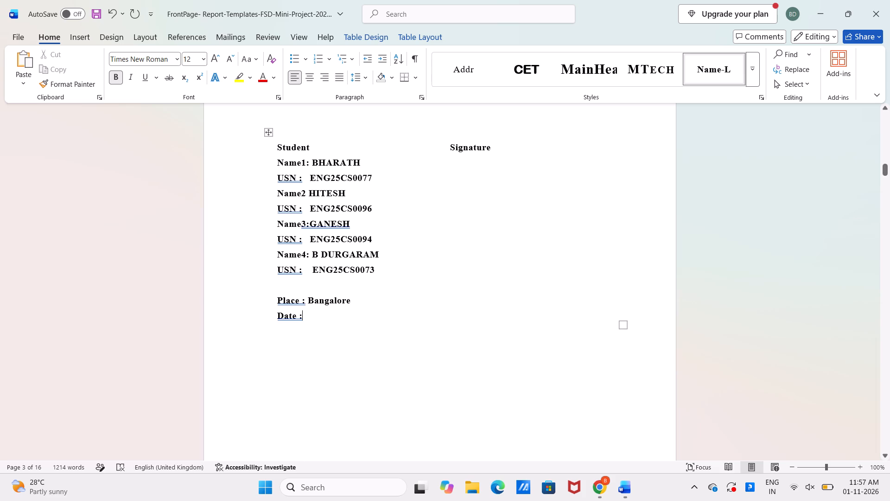
scroll(336, 317, "down", 3)
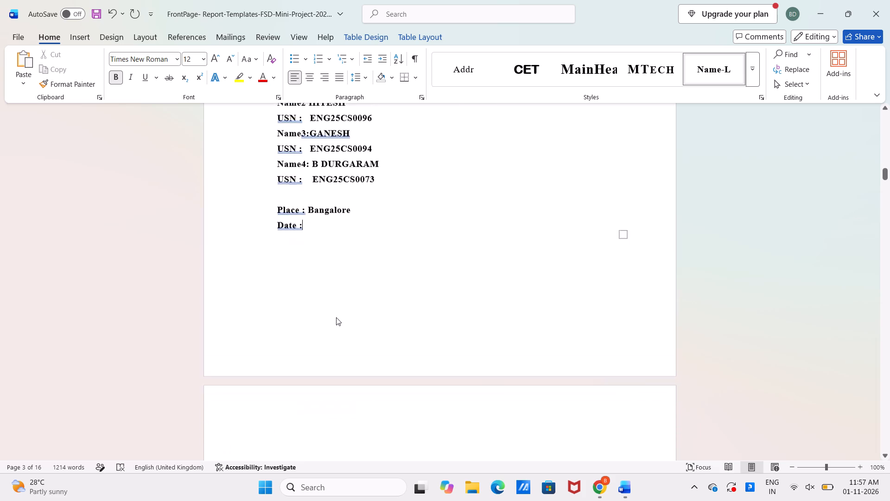
scroll(336, 317, "down", 3)
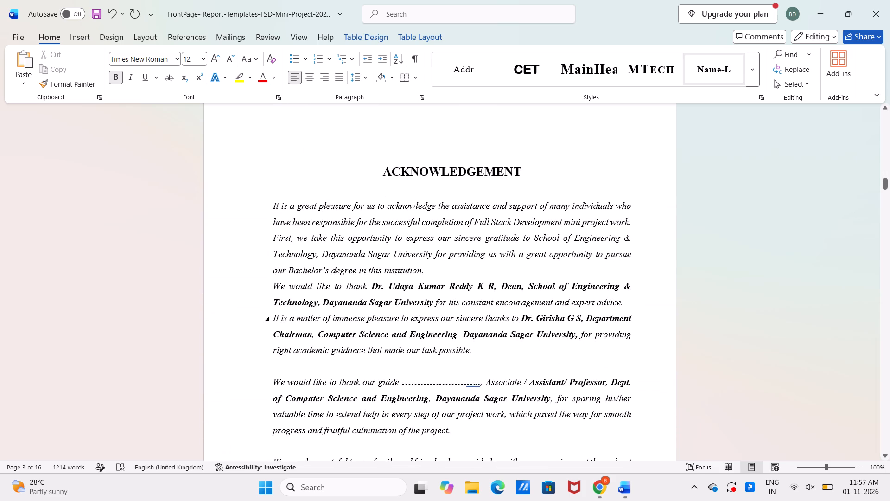
scroll(336, 317, "down", 1)
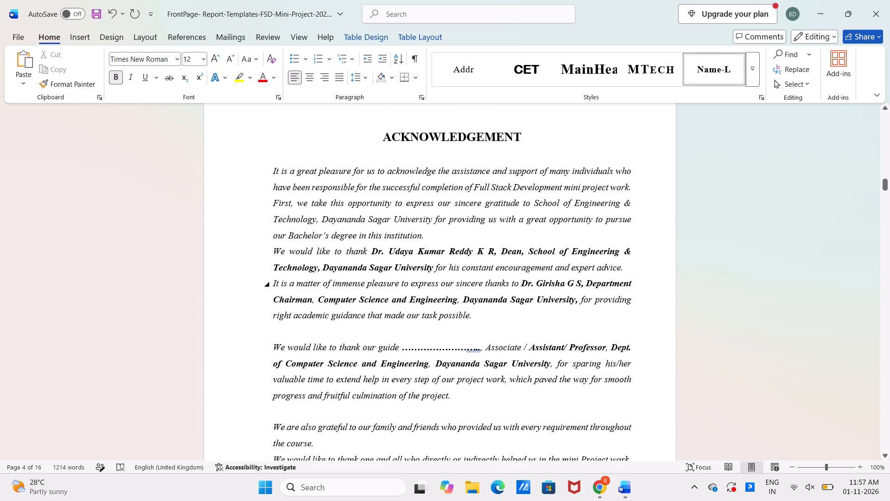
scroll(336, 317, "down", 1)
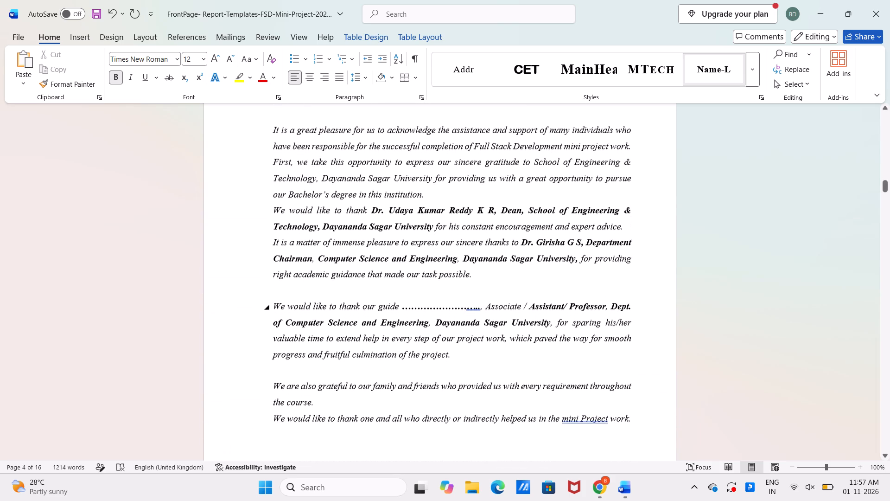
scroll(336, 317, "down", 4)
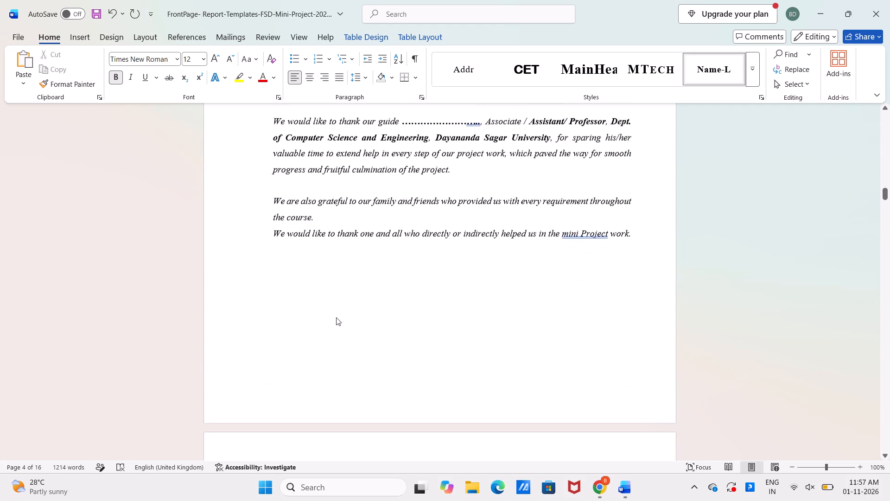
scroll(336, 317, "down", 4)
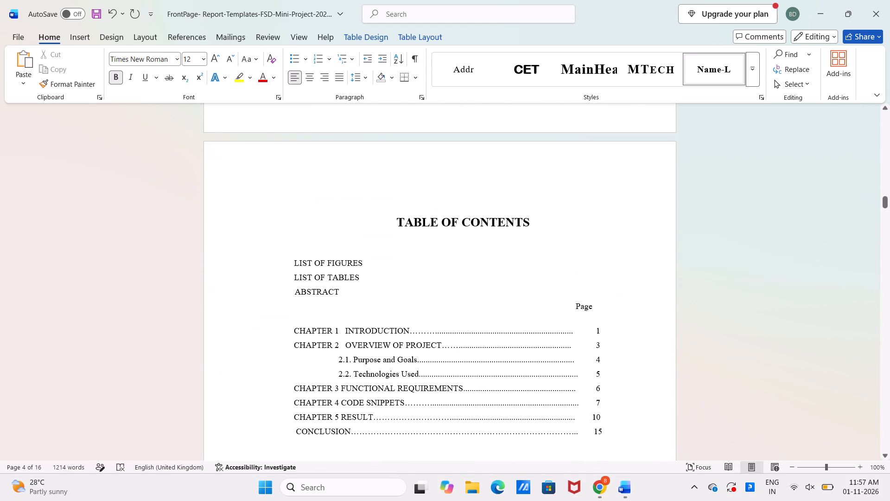
scroll(336, 317, "down", 5)
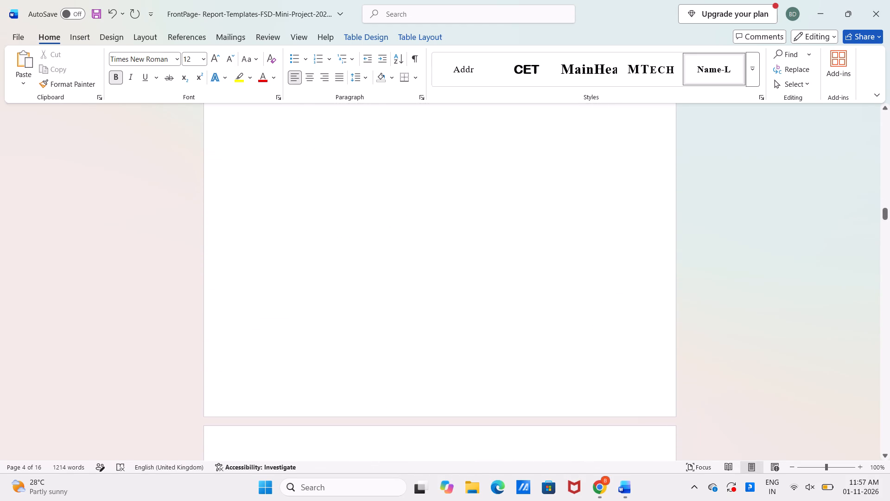
scroll(336, 317, "down", 3)
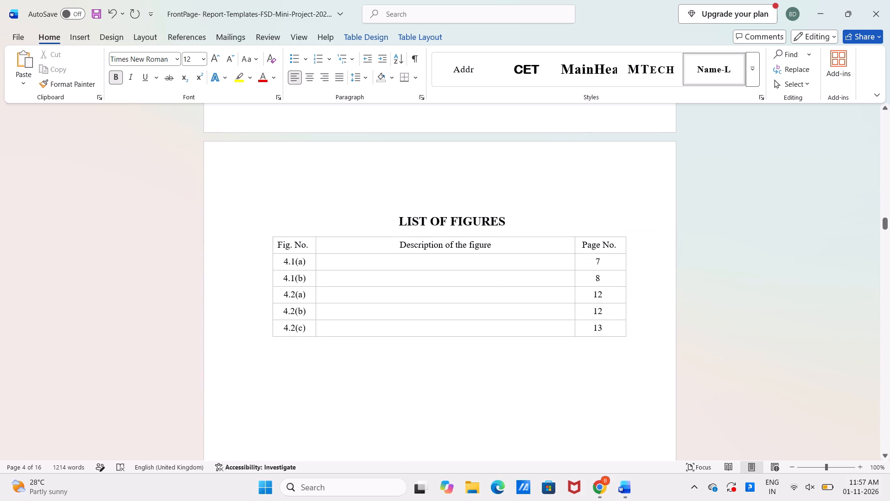
left_click(366, 264)
left_click(547, 206)
Review the front pages from the Table of Contents back through the Declaration and Certificate to the cover page.
scroll(547, 206, "up", 4)
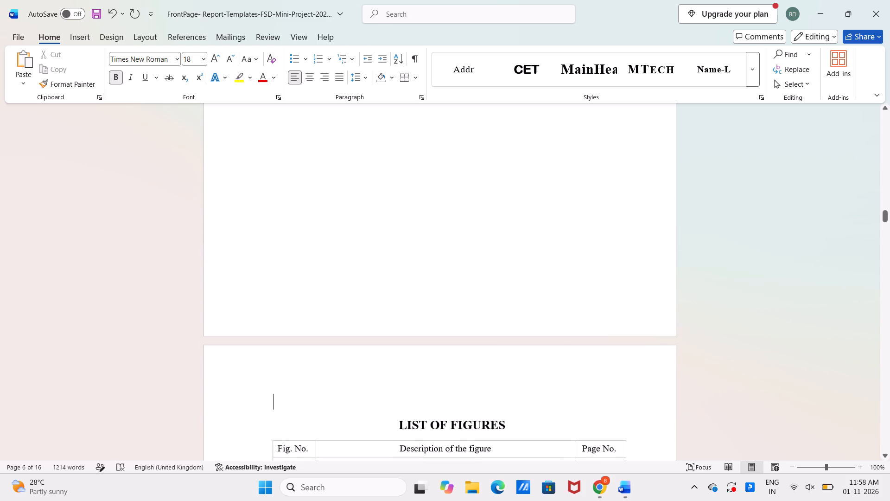
scroll(547, 206, "up", 5)
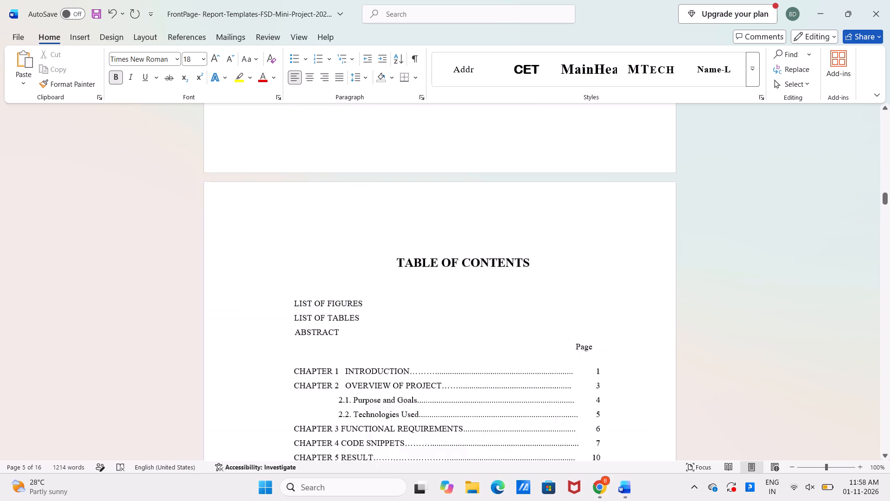
scroll(547, 206, "up", 7)
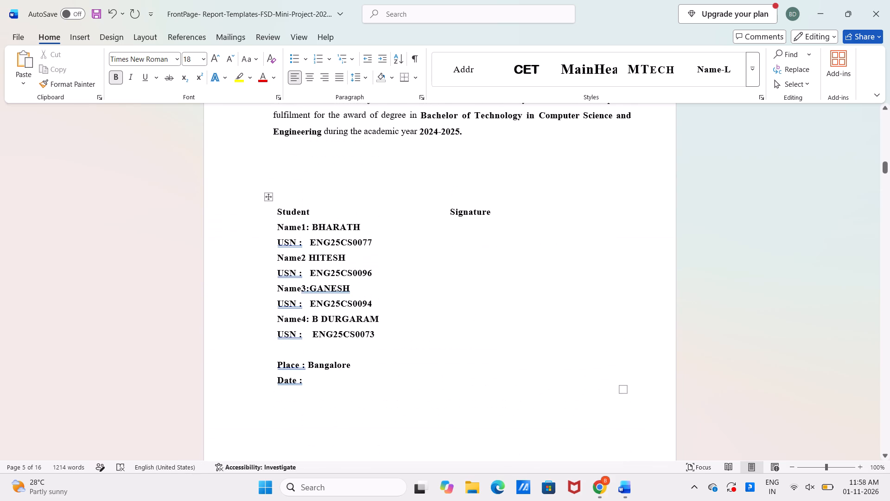
scroll(547, 206, "up", 6)
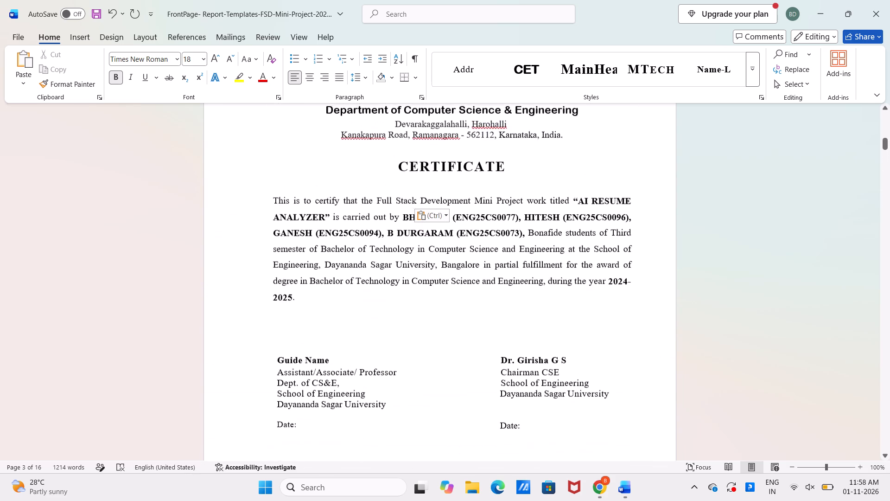
scroll(547, 206, "up", 4)
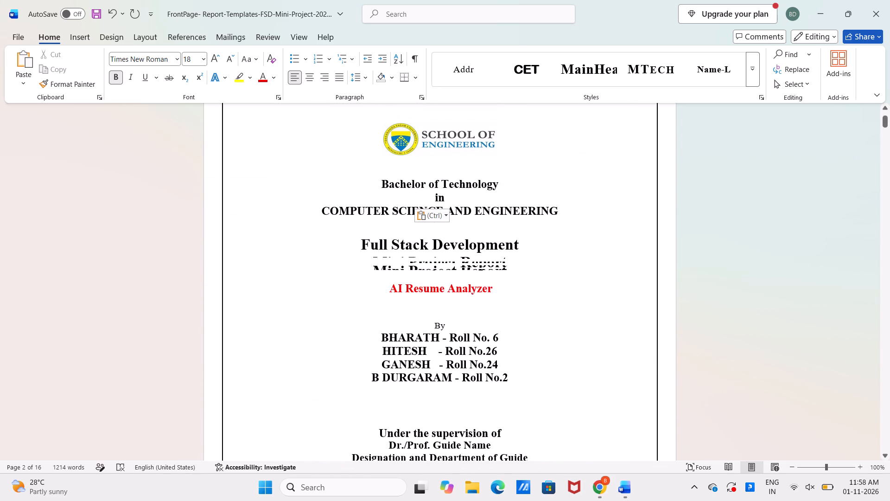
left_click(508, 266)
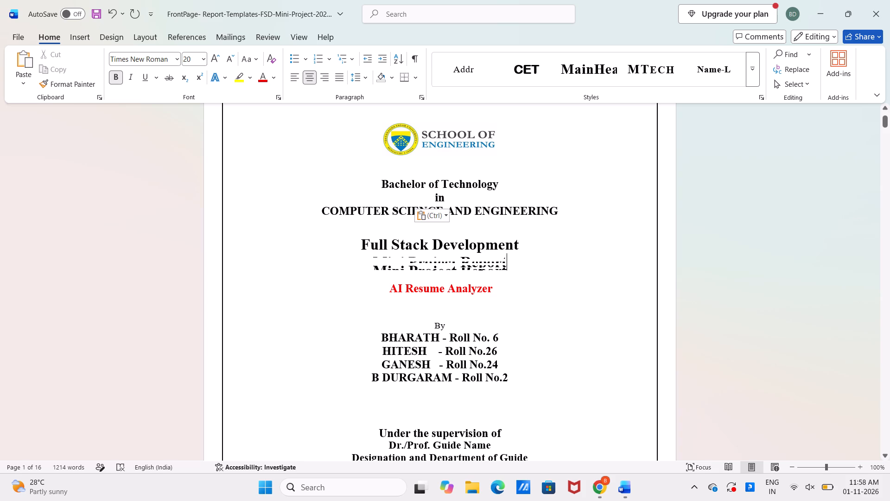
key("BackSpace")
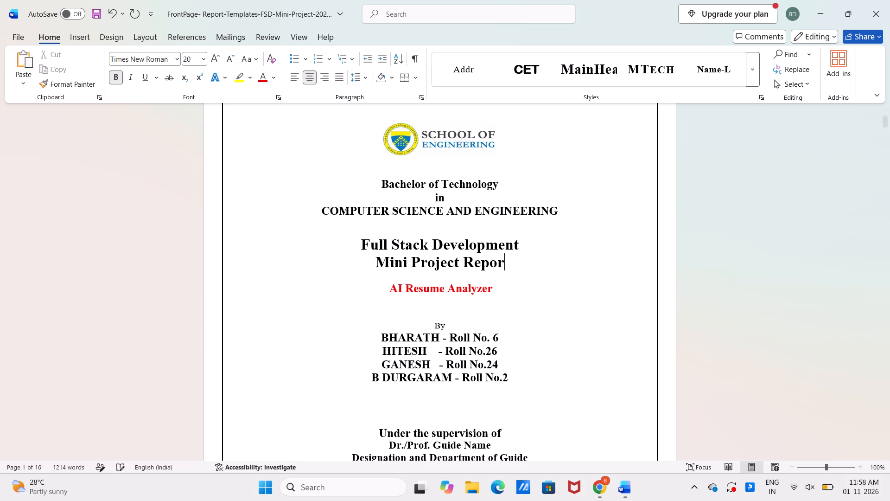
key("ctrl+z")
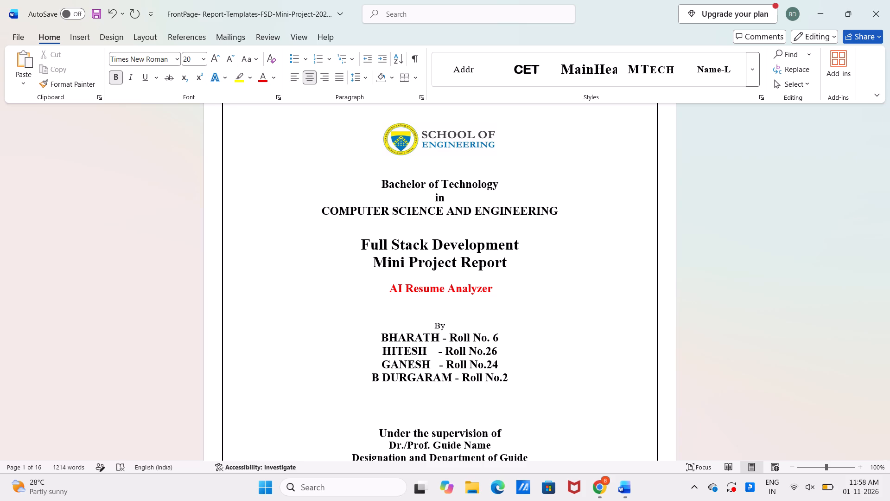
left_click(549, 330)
Look through the report from the cover page to the List of Figures, List of Tables and Abstract pages.
scroll(549, 330, "down", 1)
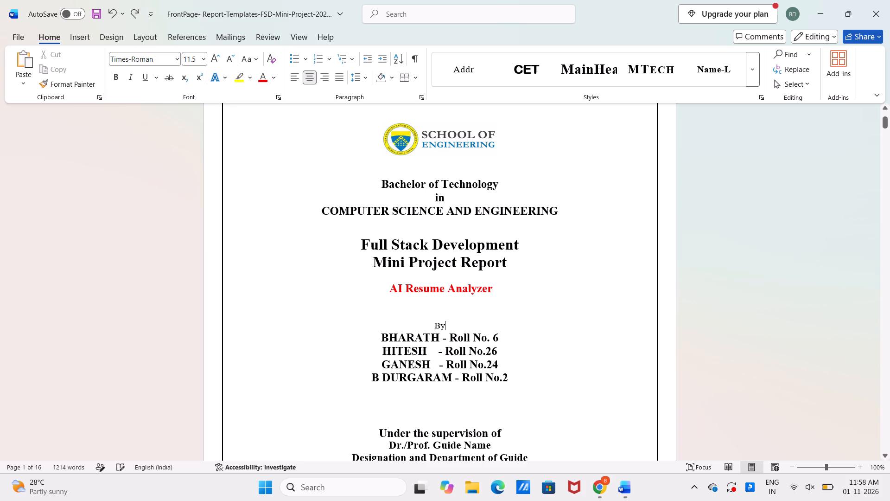
scroll(549, 330, "down", 7)
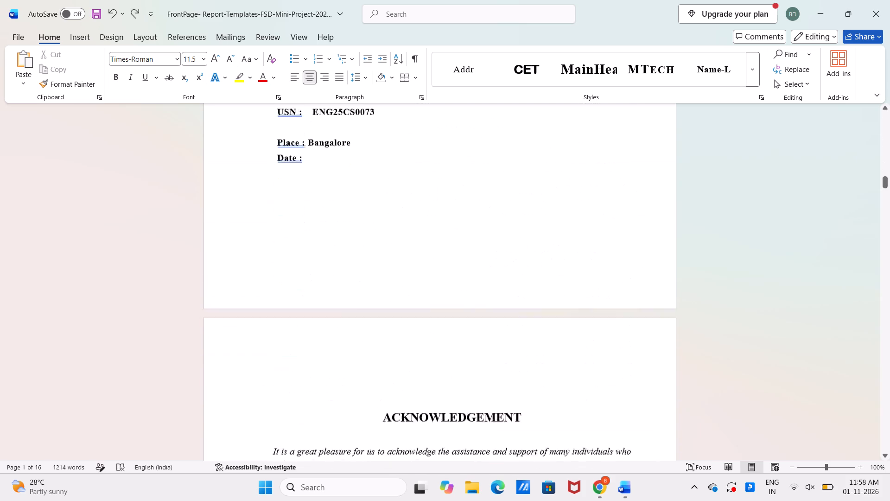
scroll(549, 330, "down", 5)
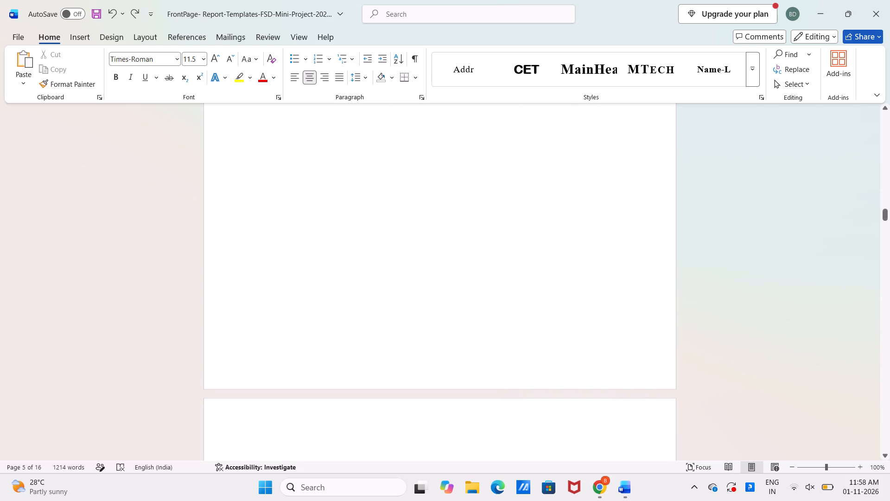
scroll(549, 330, "down", 2)
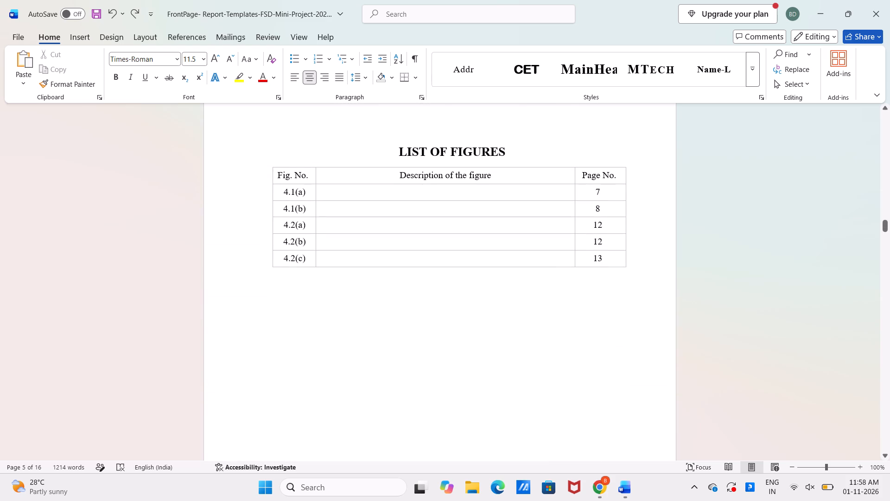
scroll(549, 330, "down", 7)
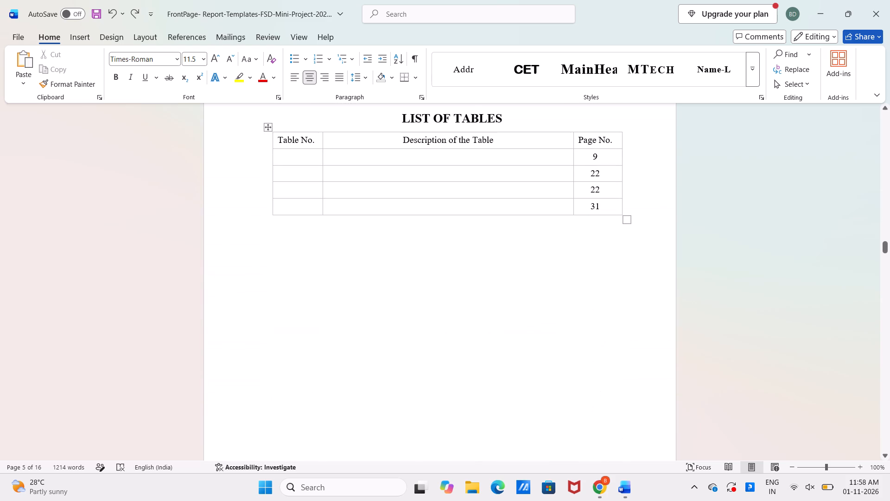
scroll(549, 330, "down", 4)
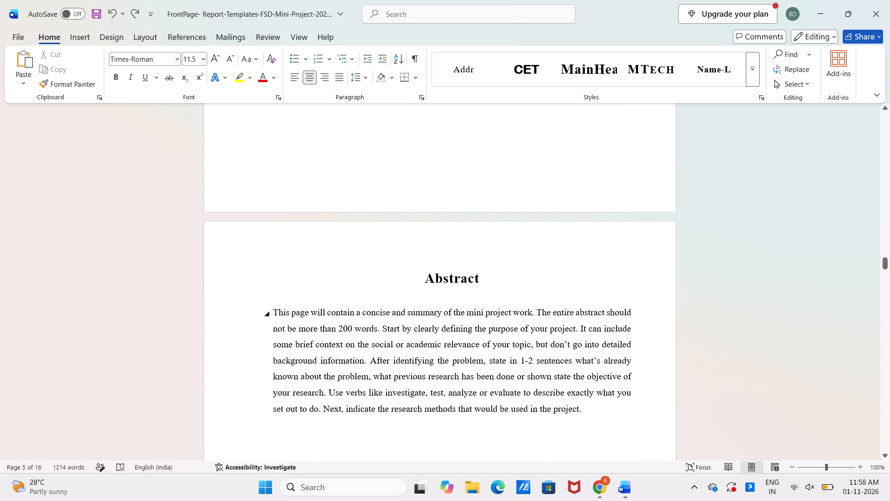
Read the Mini Project Report Document Format table for the required margins, fonts, heading sizes, captions, page numbering and line spacing.
scroll(549, 330, "down", 7)
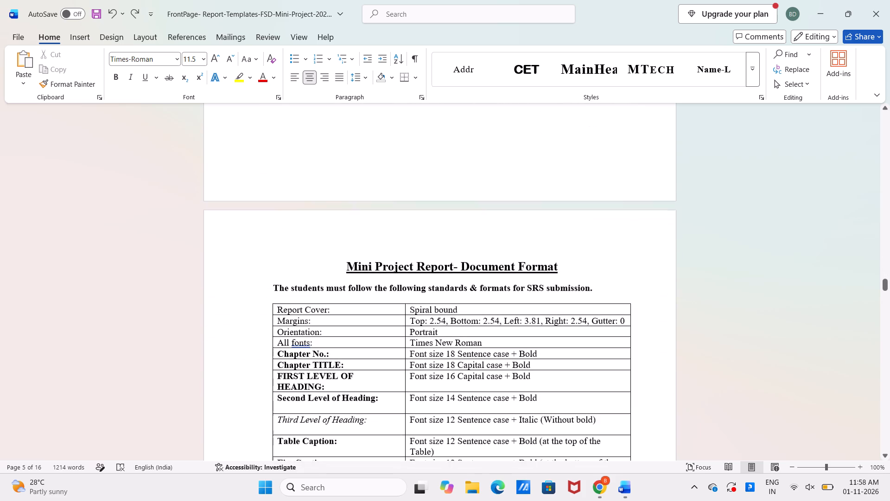
scroll(549, 330, "down", 2)
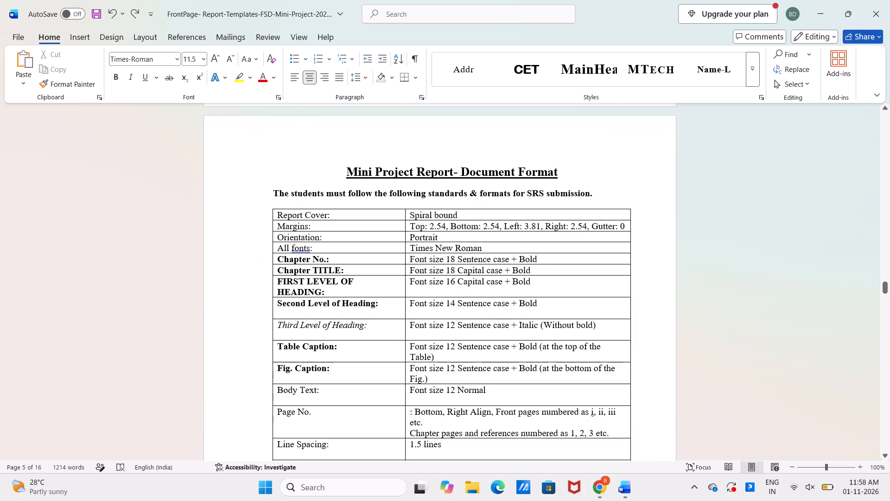
scroll(549, 330, "down", 1)
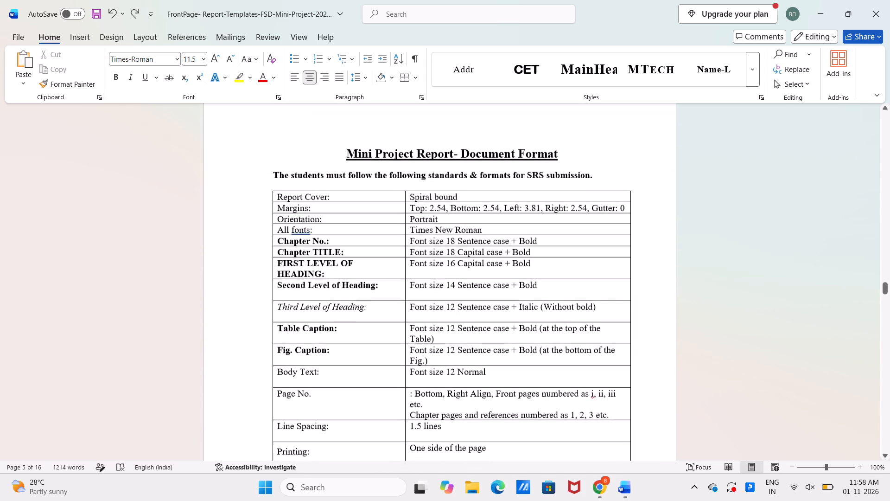
scroll(549, 330, "down", 1)
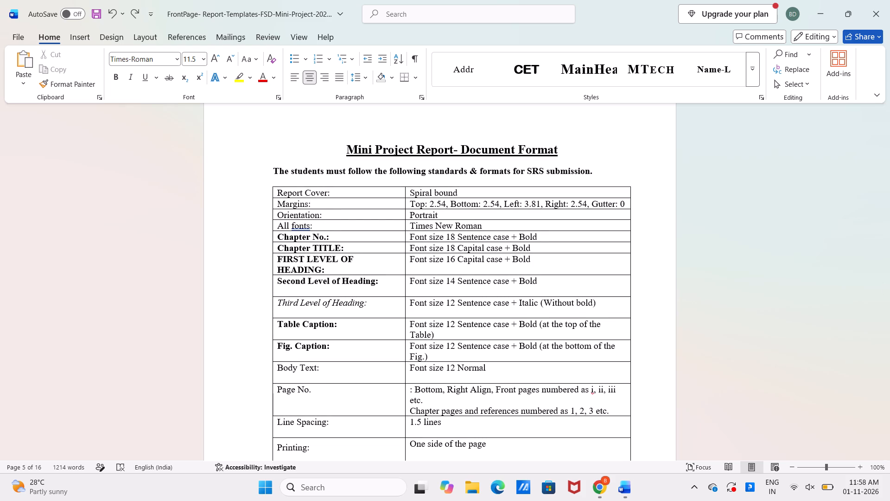
scroll(514, 371, "down", 3)
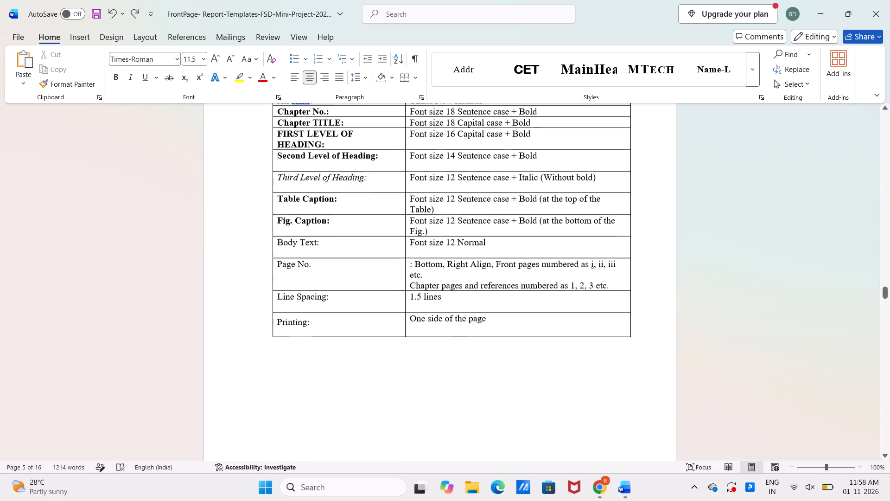
Look through Chapter 1's sample headings, figures and table and the chapters that follow up to Chapter 5 Result.
scroll(514, 371, "down", 3)
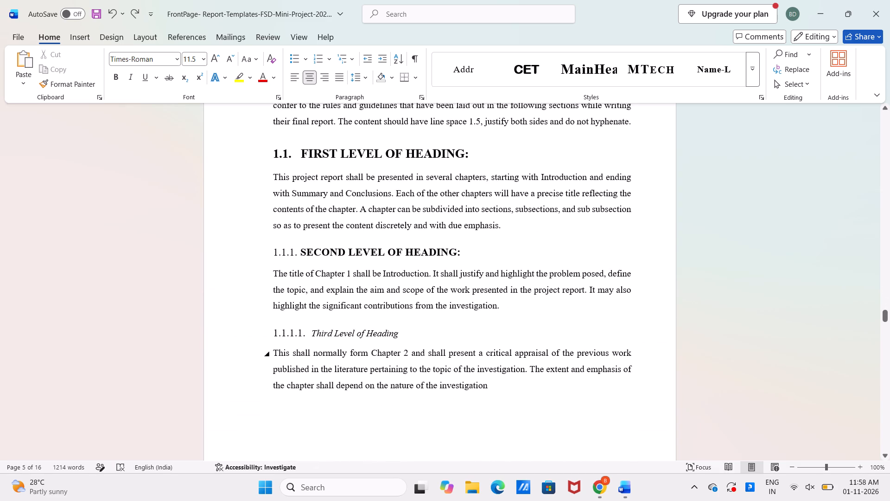
scroll(514, 371, "down", 6)
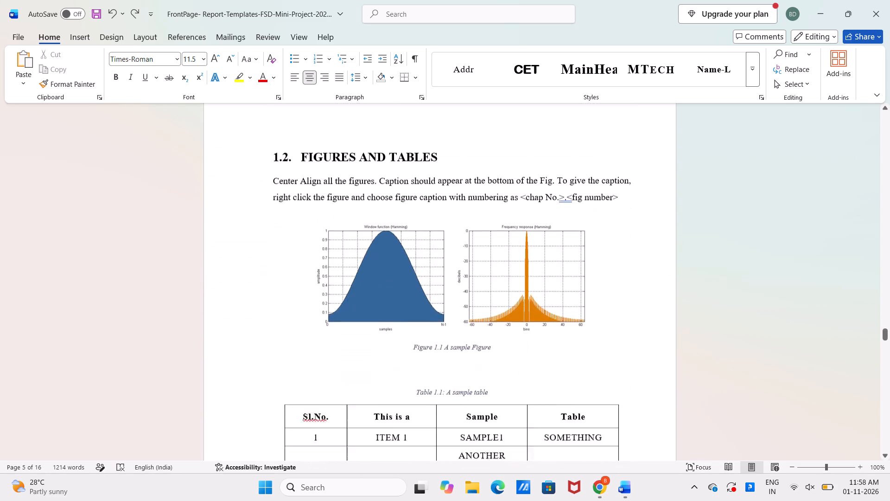
scroll(514, 371, "down", 4)
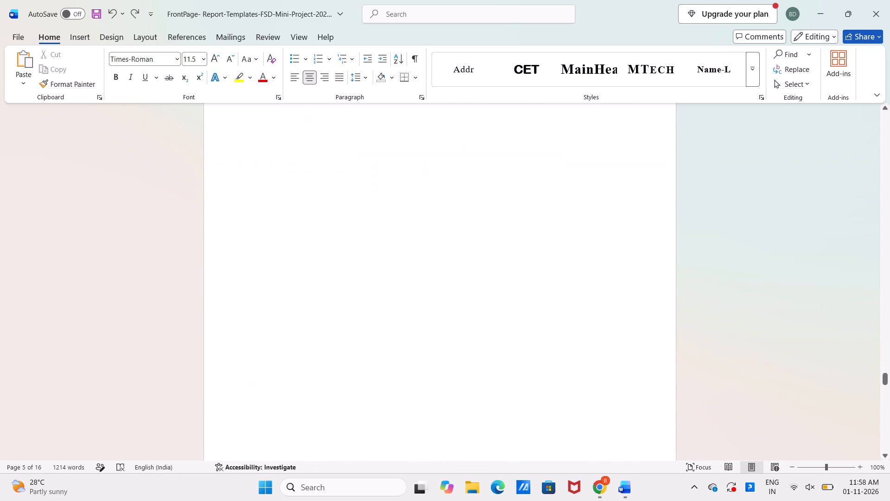
scroll(514, 371, "down", 3)
Review the cover page's title, team and guide lines and the Certificate page's project text and signature blocks.
scroll(514, 371, "up", 14)
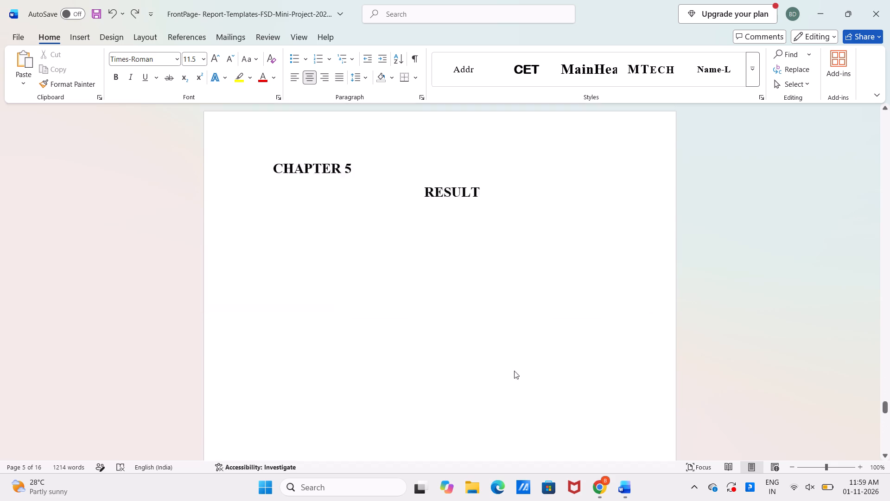
scroll(514, 371, "up", 13)
scroll(514, 371, "down", 1)
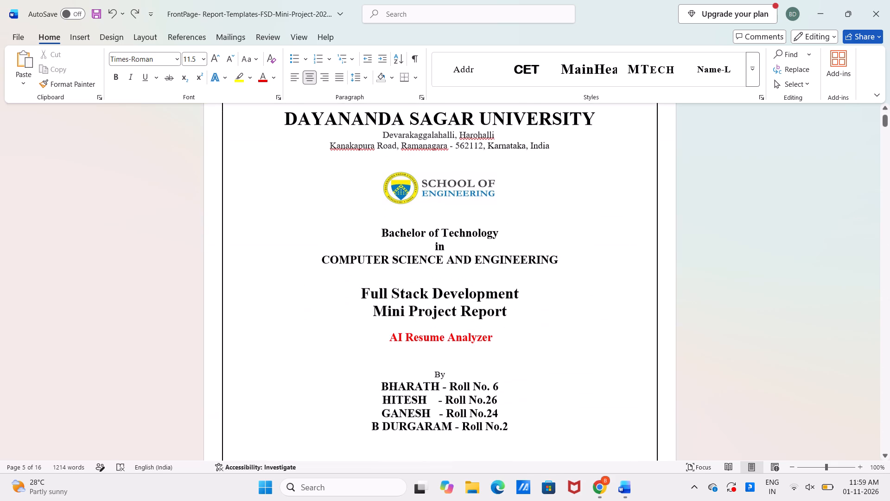
scroll(514, 371, "down", 1)
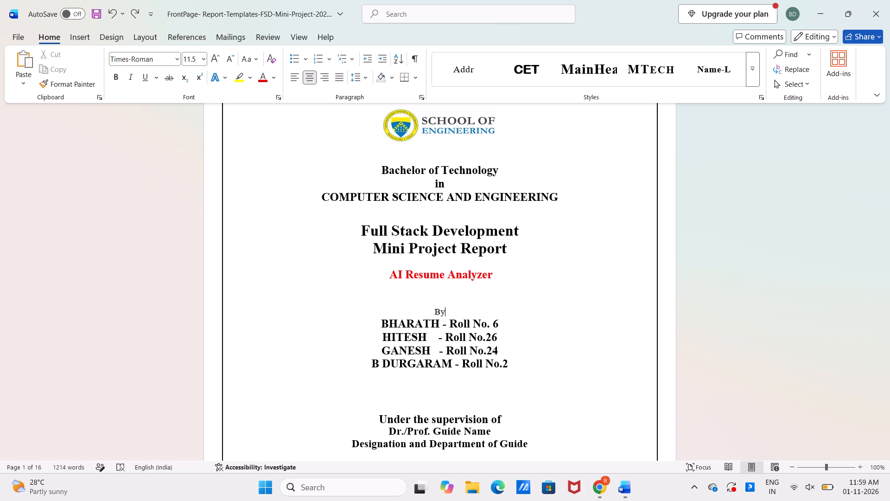
scroll(514, 371, "down", 1)
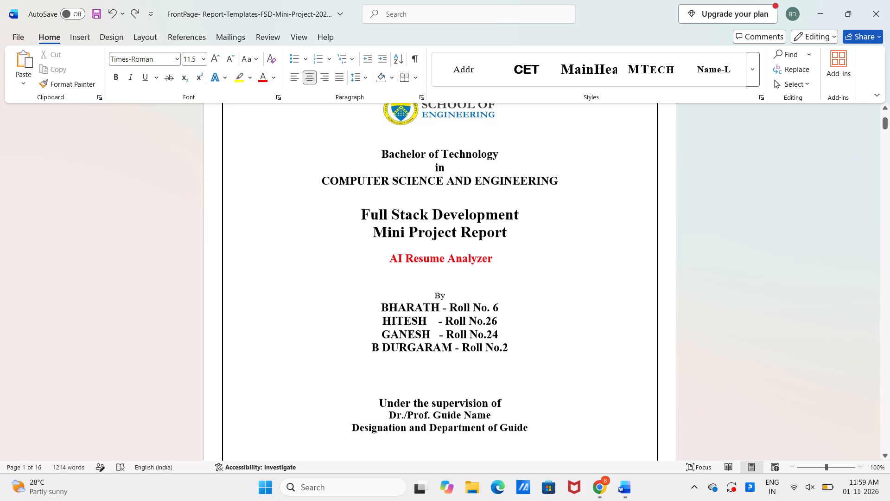
scroll(514, 371, "down", 6)
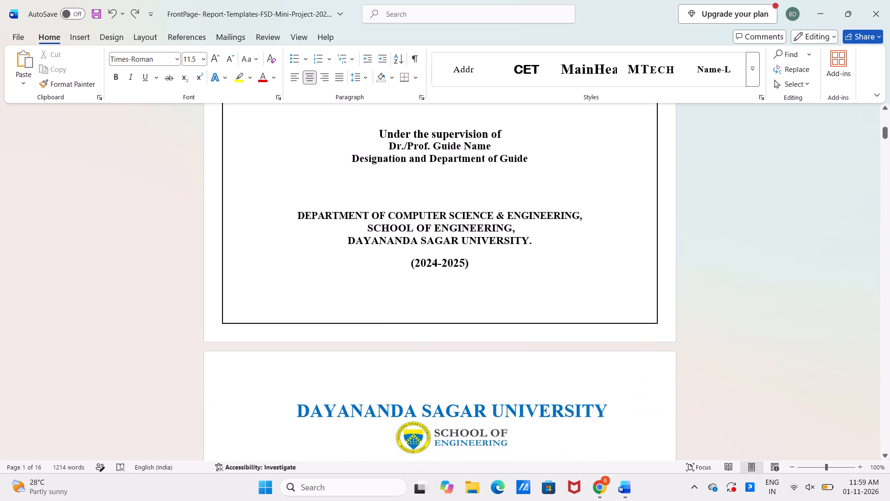
scroll(514, 371, "down", 3)
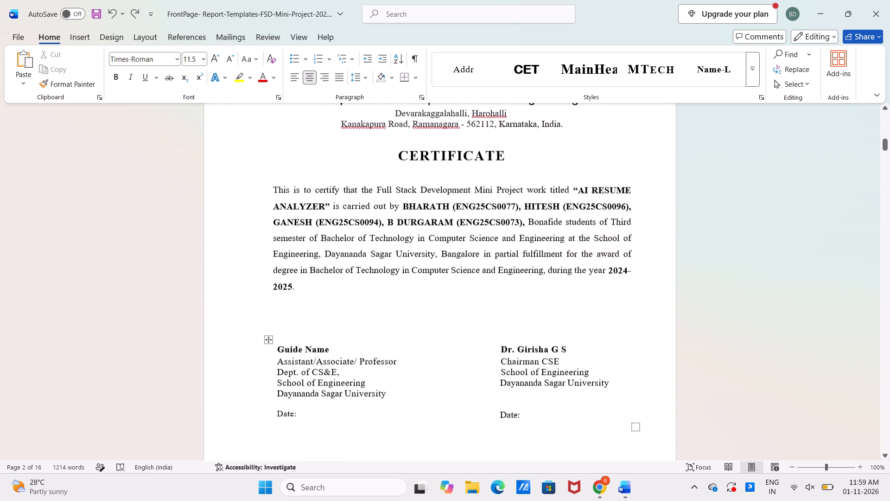
scroll(514, 371, "down", 2)
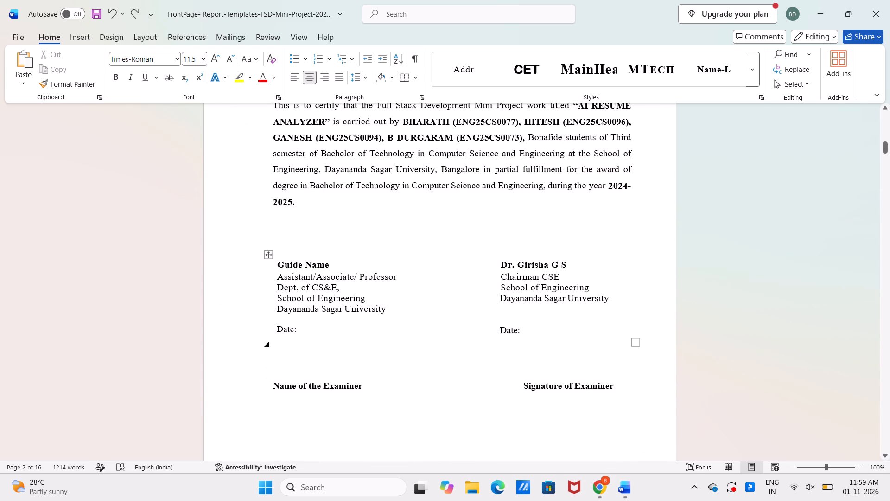
scroll(531, 405, "down", 3)
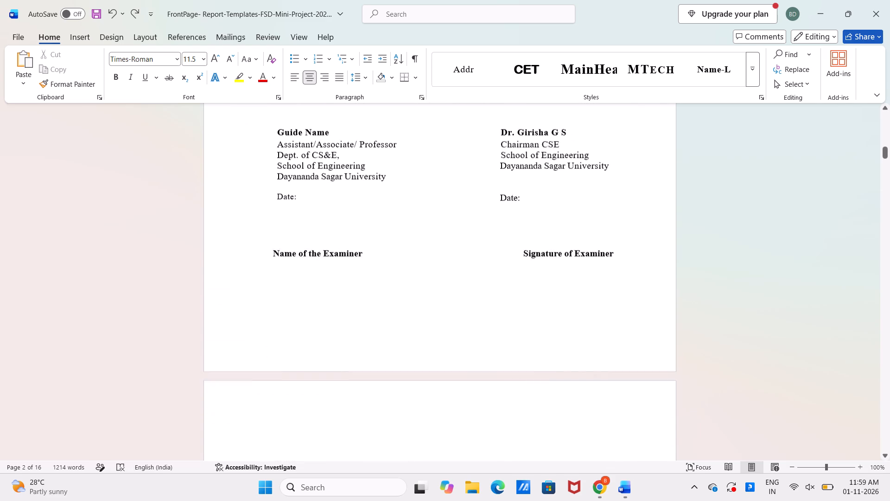
Check the Declaration's project title, student details, place and date lines, and the Acknowledgement's guide line.
scroll(531, 405, "down", 3)
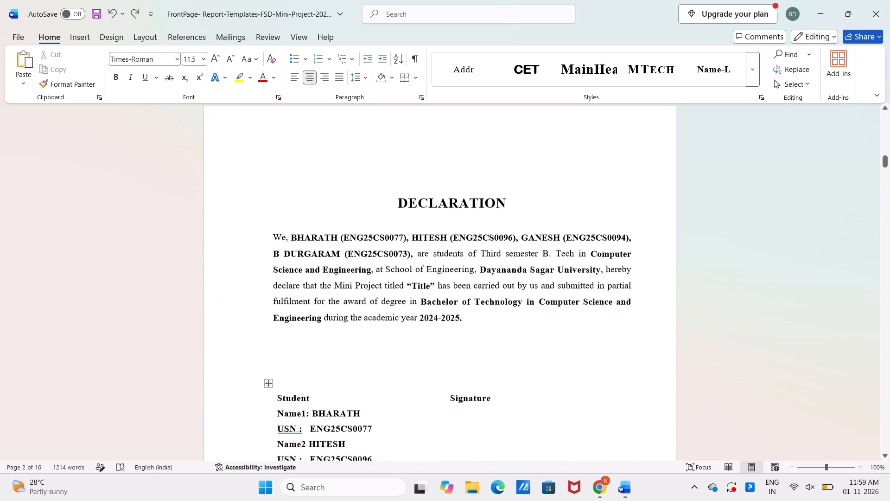
scroll(531, 405, "down", 4)
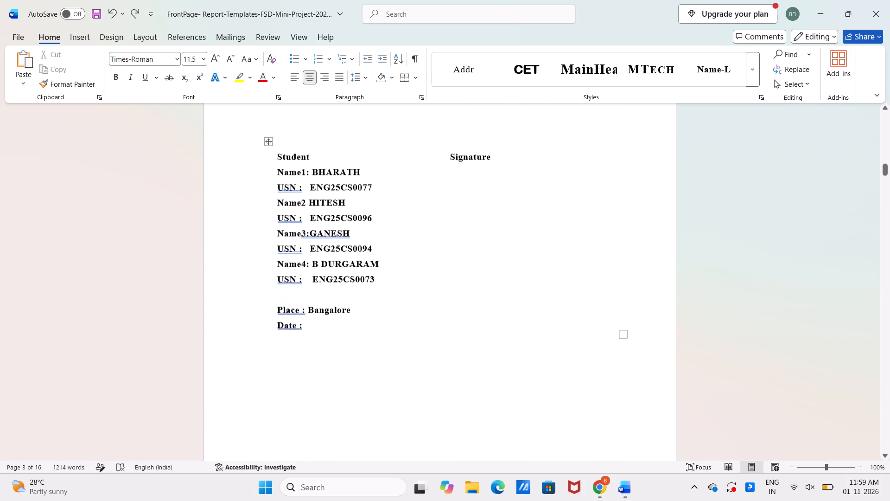
scroll(531, 405, "down", 5)
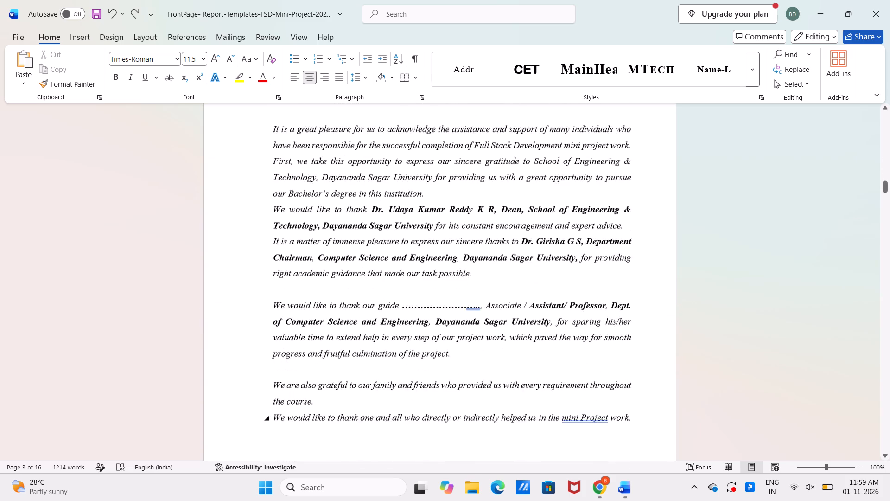
scroll(503, 427, "down", 2)
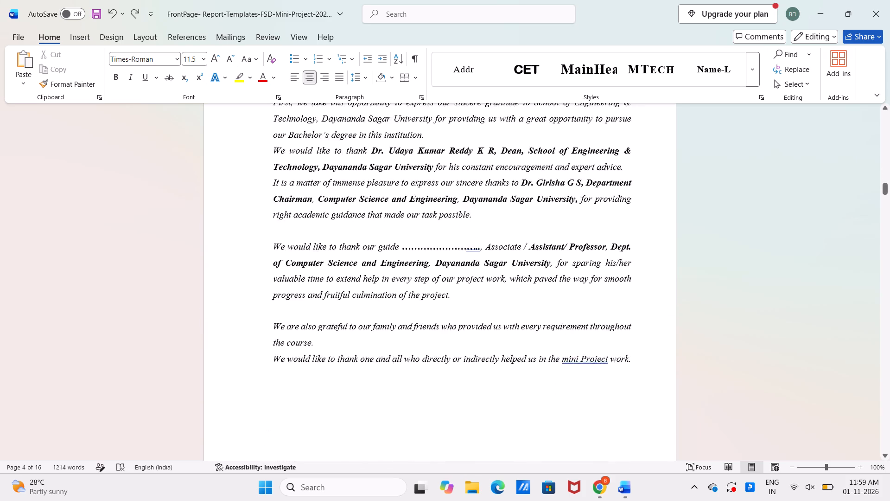
Look over the Table of Contents, the List of Figures descriptions and the Abstract's writing instructions.
scroll(503, 427, "down", 3)
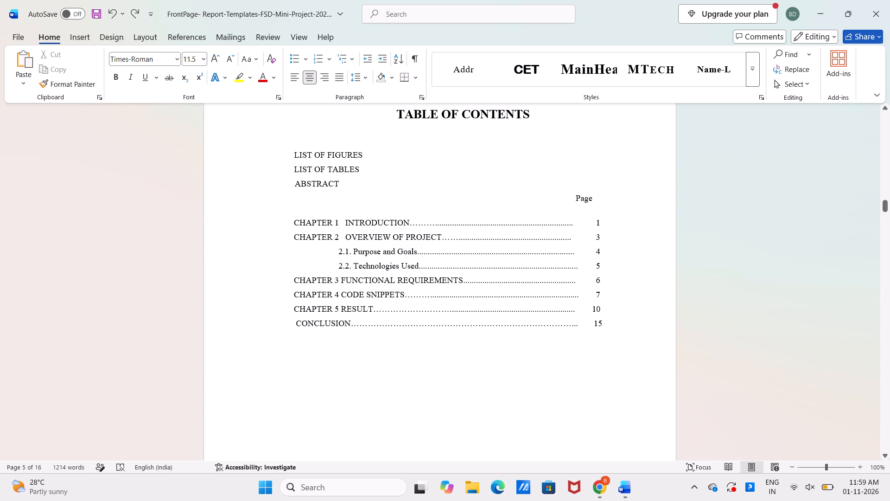
scroll(503, 427, "down", 4)
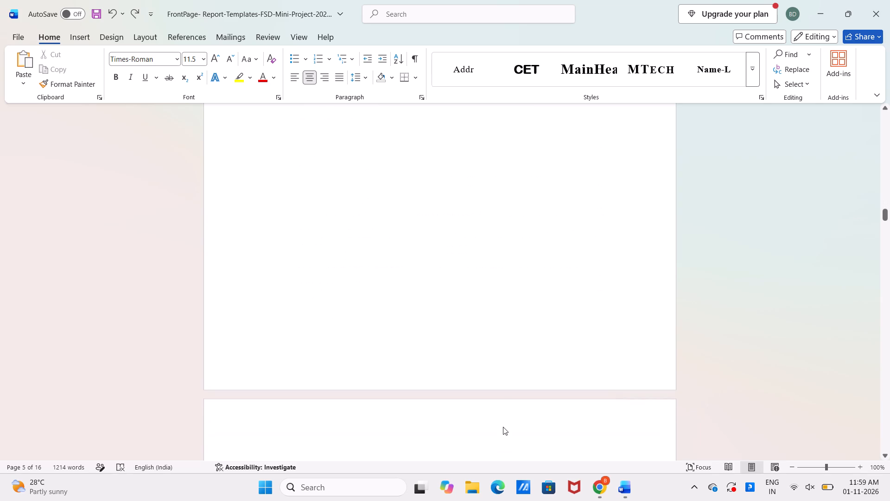
scroll(503, 427, "down", 1)
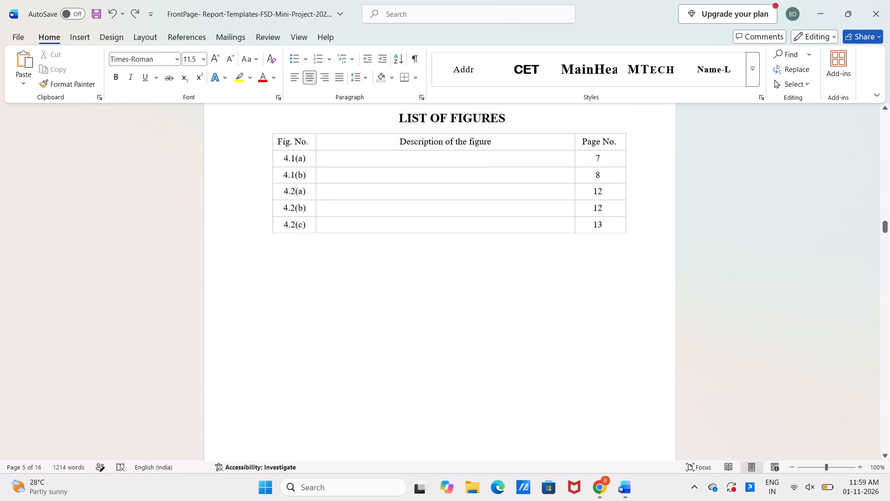
scroll(503, 427, "down", 2)
scroll(503, 427, "up", 1, "ctrl")
scroll(503, 427, "down", 2, "ctrl")
scroll(503, 427, "down", 1)
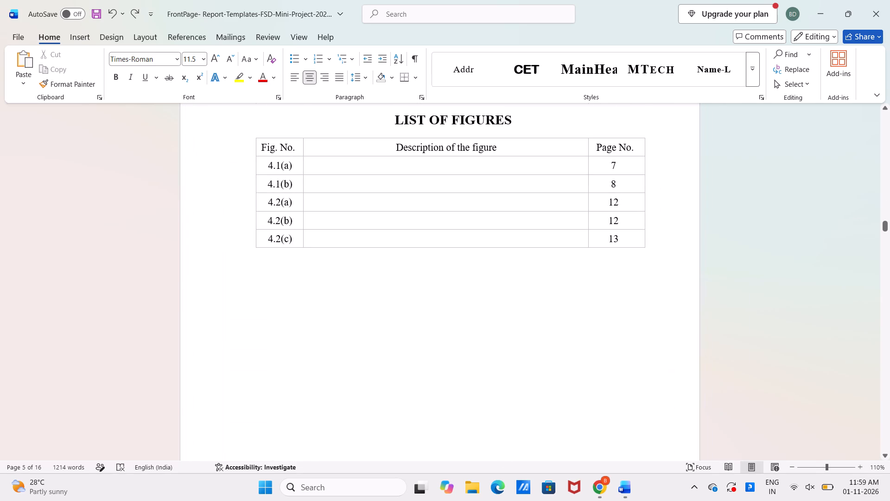
scroll(503, 427, "down", 9)
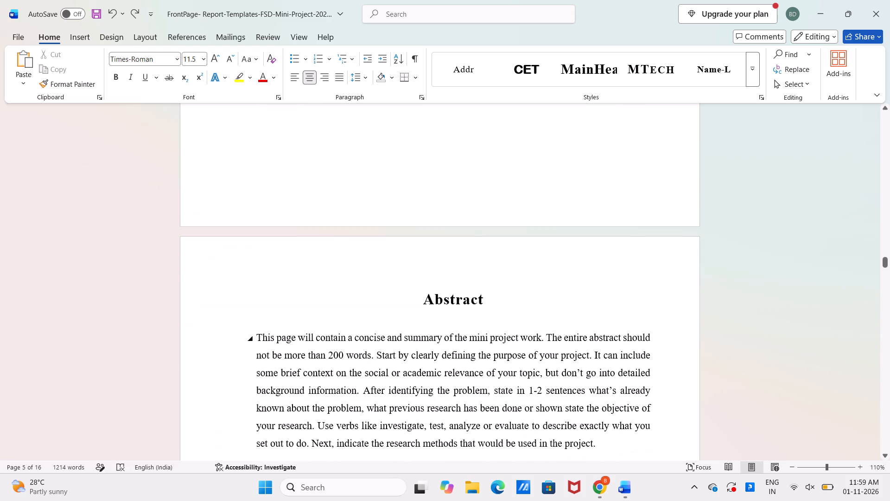
scroll(503, 427, "down", 3)
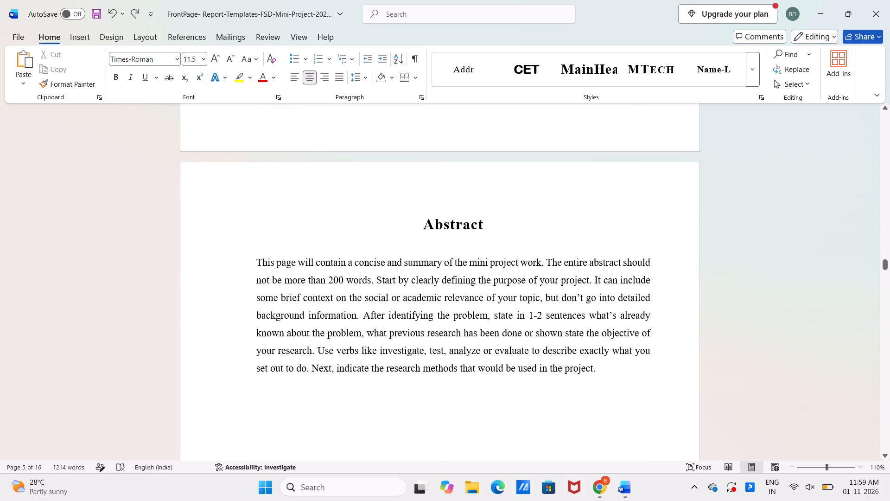
Reread the Document Format table and Chapter 1's sample introduction and heading levels, and return to the Certificate page.
scroll(503, 427, "down", 4)
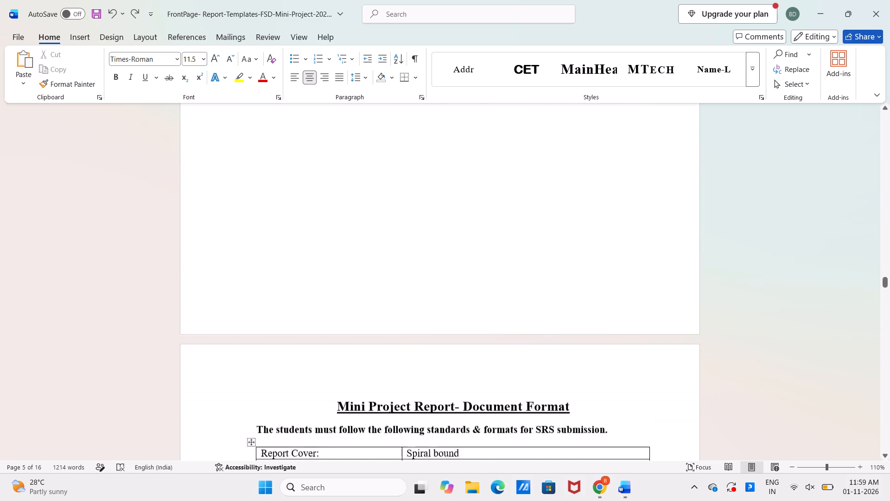
scroll(503, 427, "down", 2)
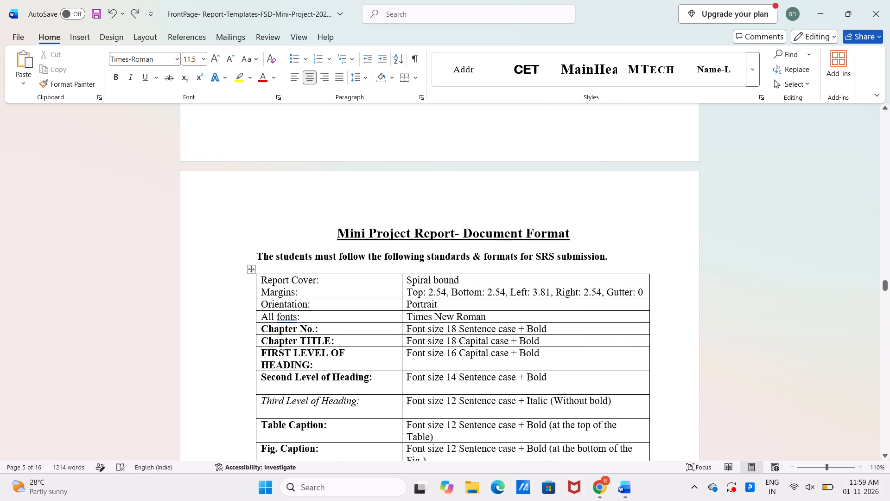
scroll(503, 427, "down", 2)
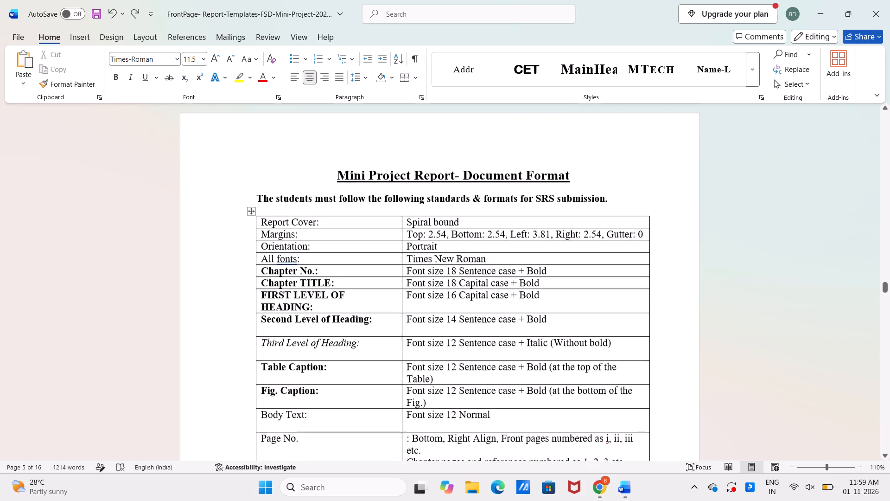
scroll(503, 427, "down", 2)
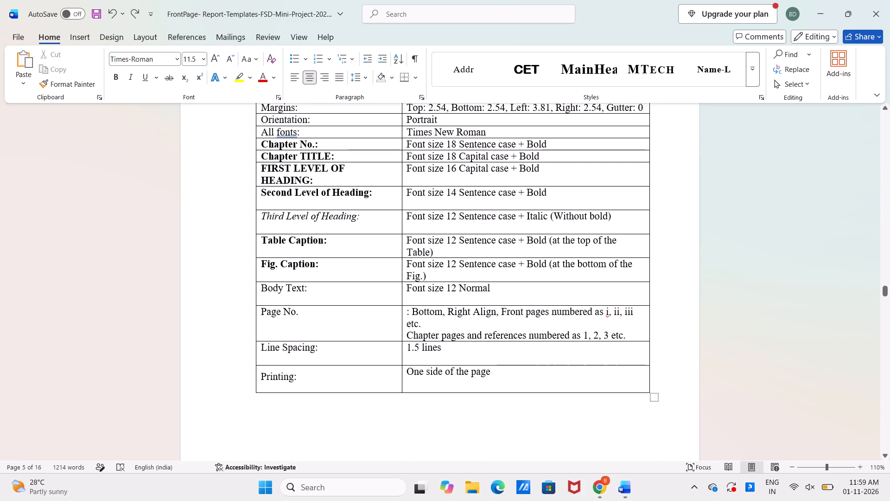
scroll(503, 427, "up", 2)
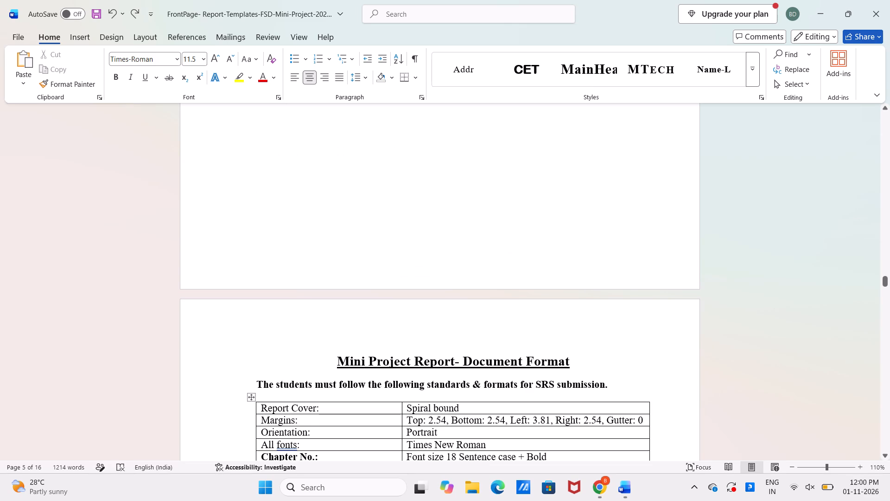
scroll(455, 405, "down", 5)
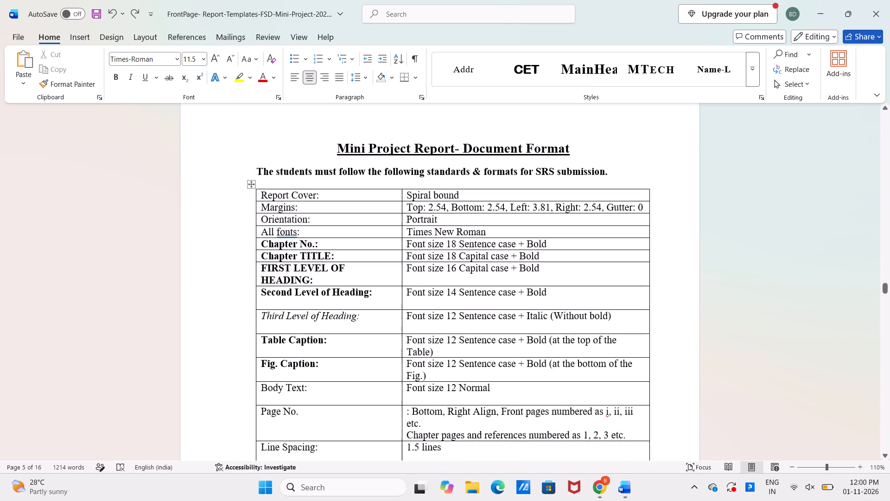
scroll(455, 405, "down", 2)
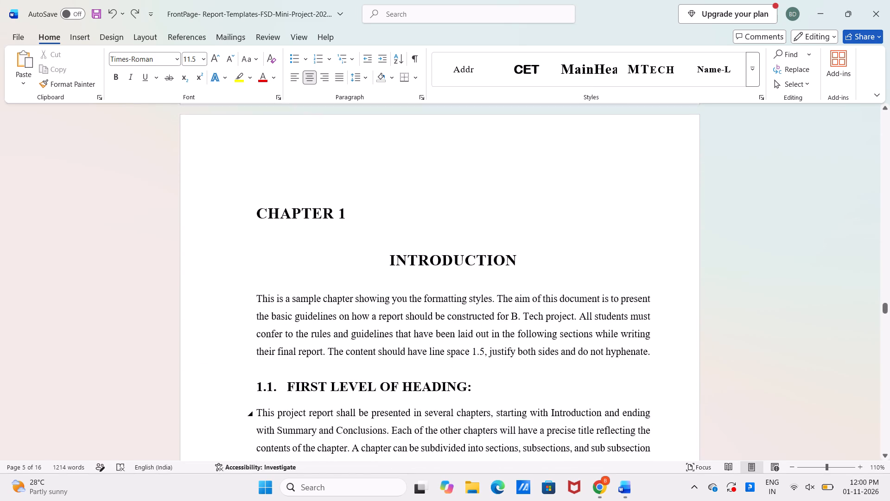
scroll(455, 405, "down", 2)
scroll(455, 405, "up", 5)
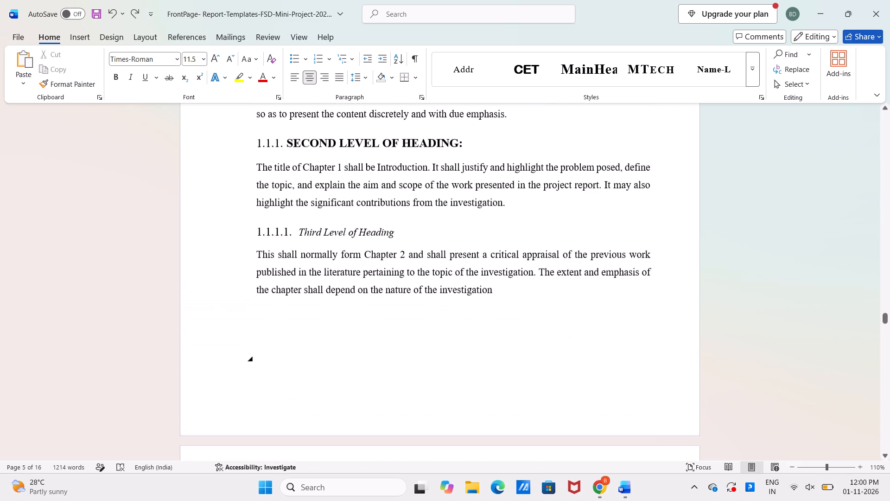
scroll(455, 405, "up", 6)
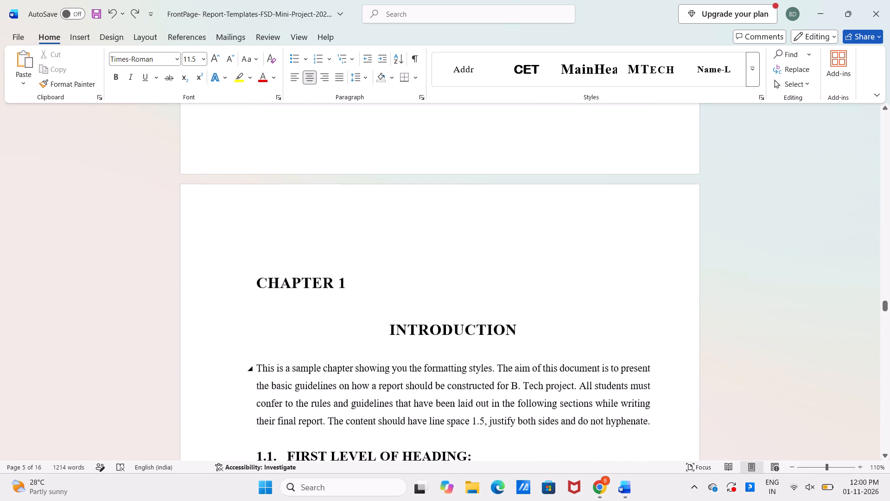
scroll(455, 405, "up", 3)
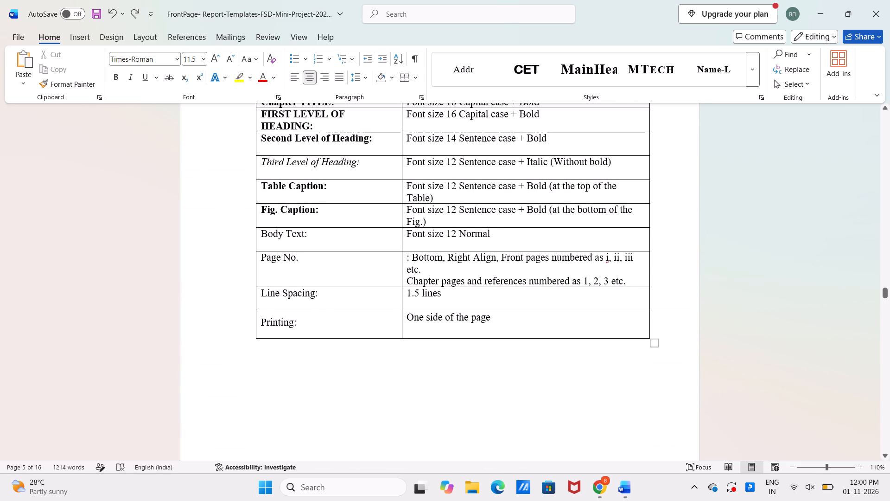
scroll(172, 349, "up", 12)
scroll(172, 349, "up", 14)
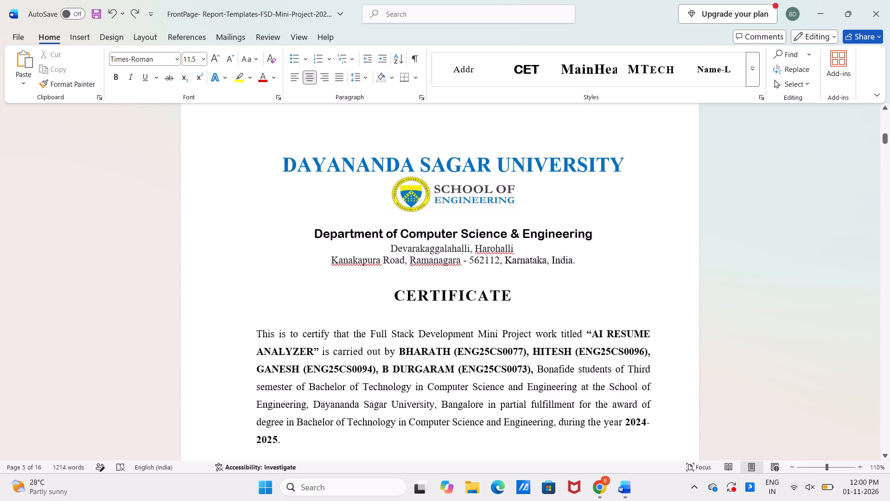
Save the mini project report document.
key("ctrl+s")
key("ctrl+s")
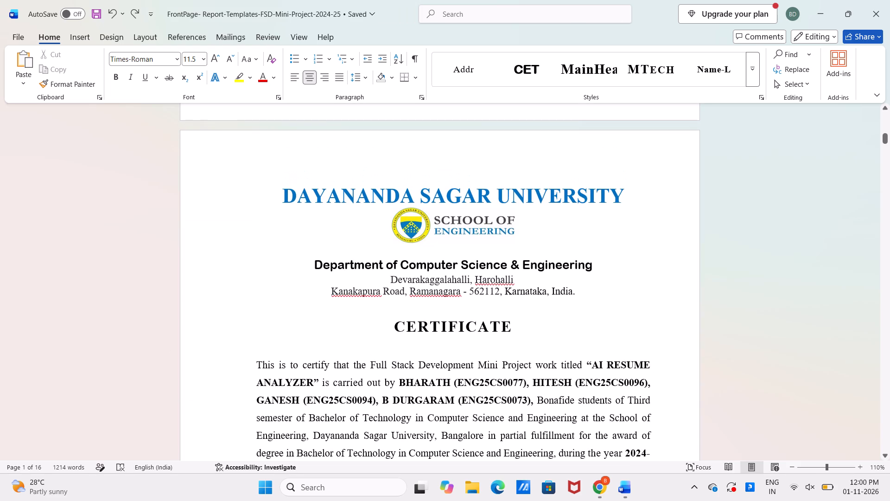
key("ctrl+s")
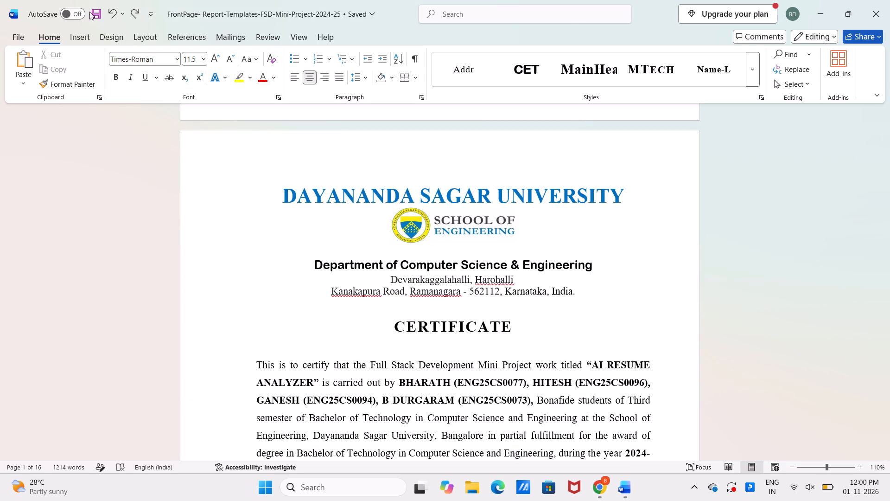
left_click(96, 14)
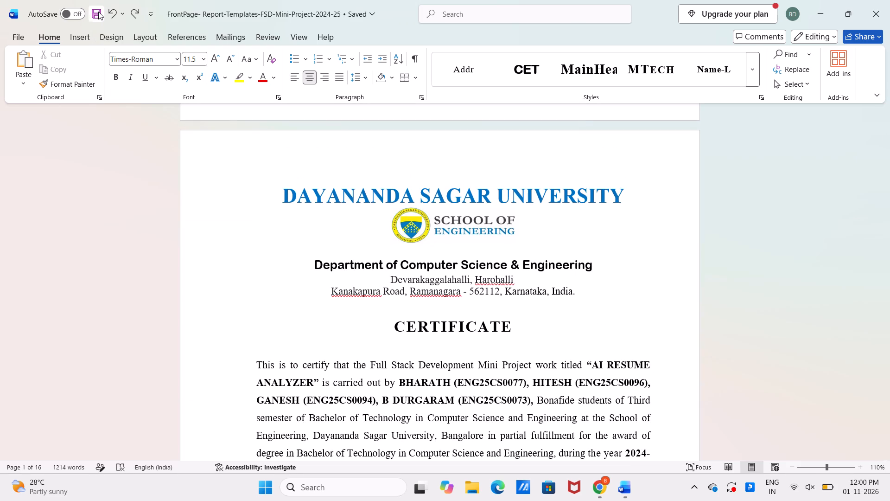
Save the mini project report document again.
left_click(98, 12)
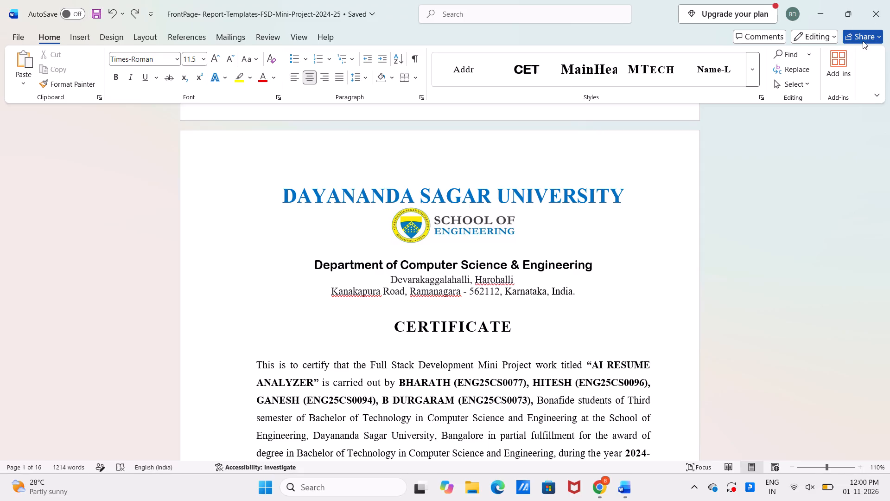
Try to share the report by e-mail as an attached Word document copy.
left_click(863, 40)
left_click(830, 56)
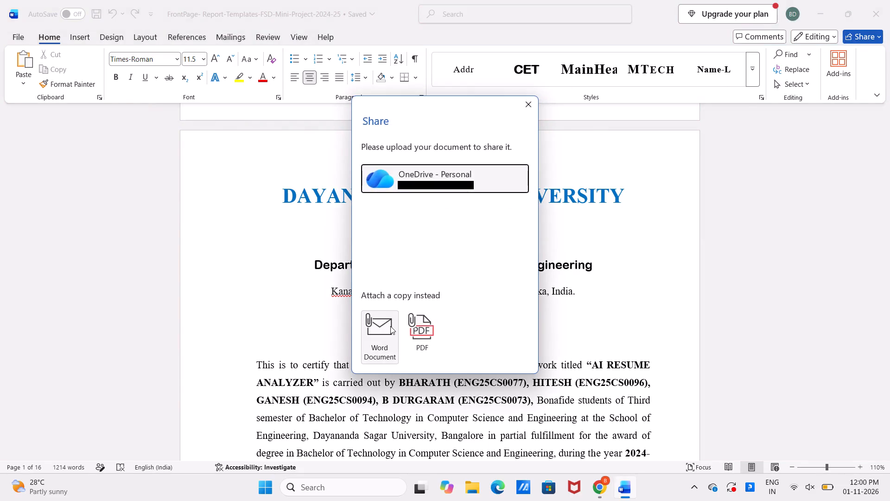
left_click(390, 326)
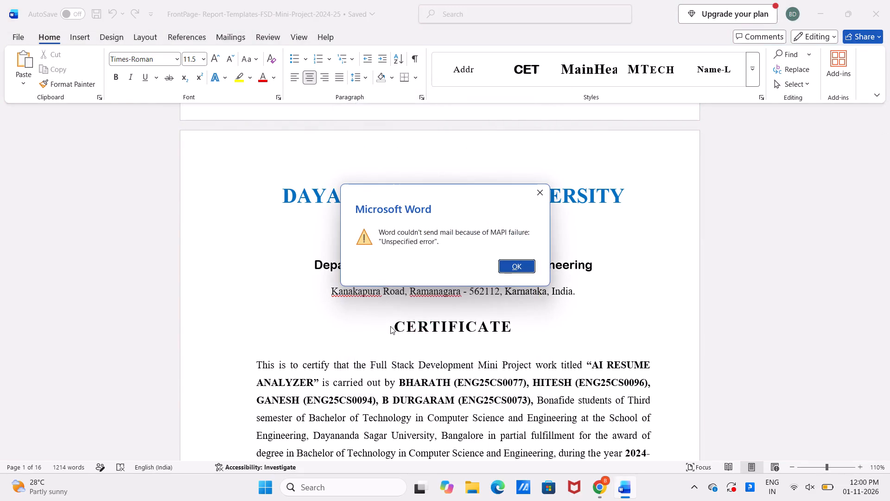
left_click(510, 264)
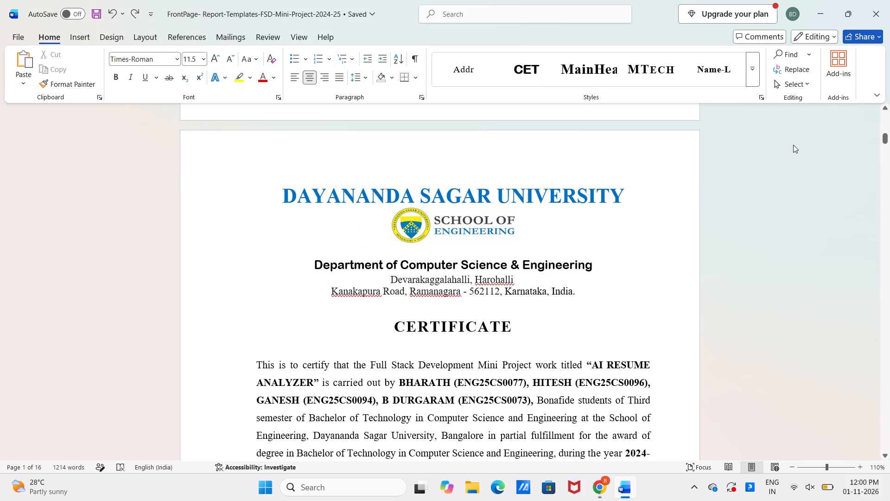
Upload the report to the personal OneDrive through the Share command so that it can be shared.
left_click(872, 34)
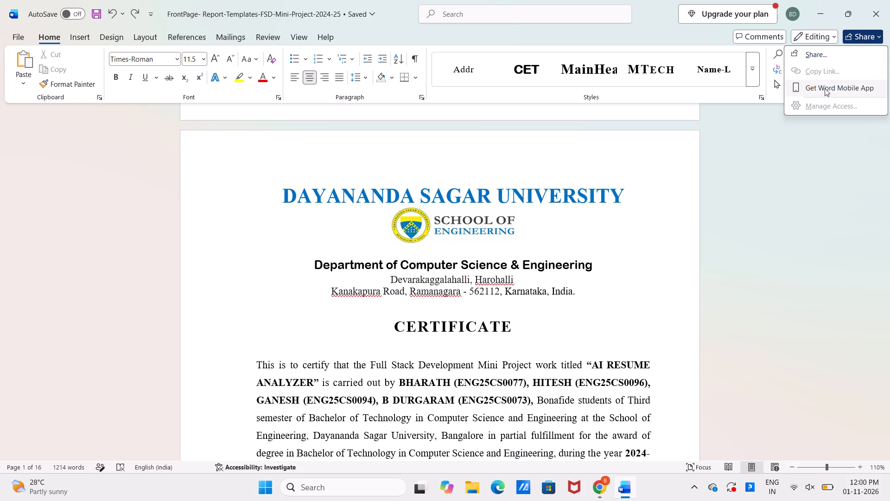
left_click(840, 54)
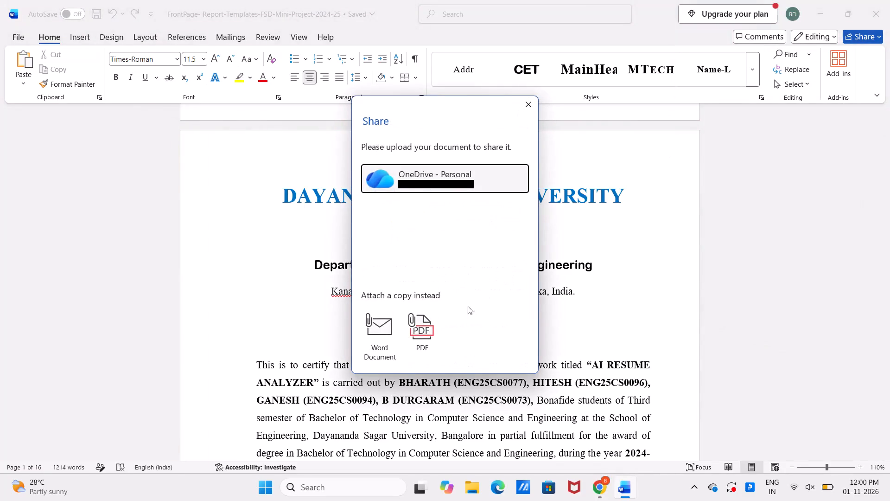
left_click(423, 184)
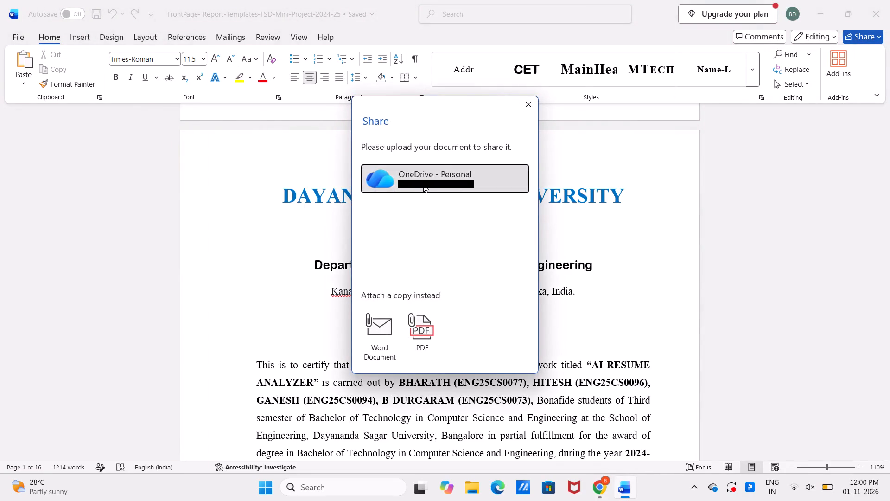
double_click(382, 120)
left_click(382, 120)
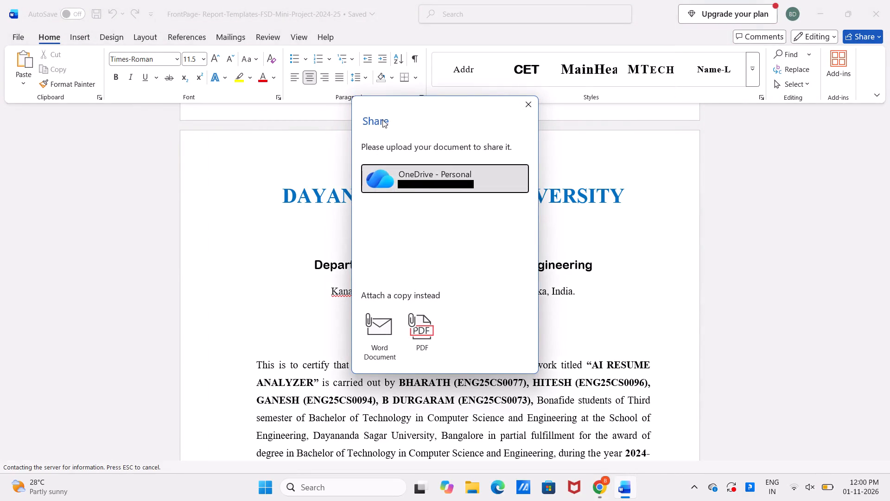
left_click(398, 176)
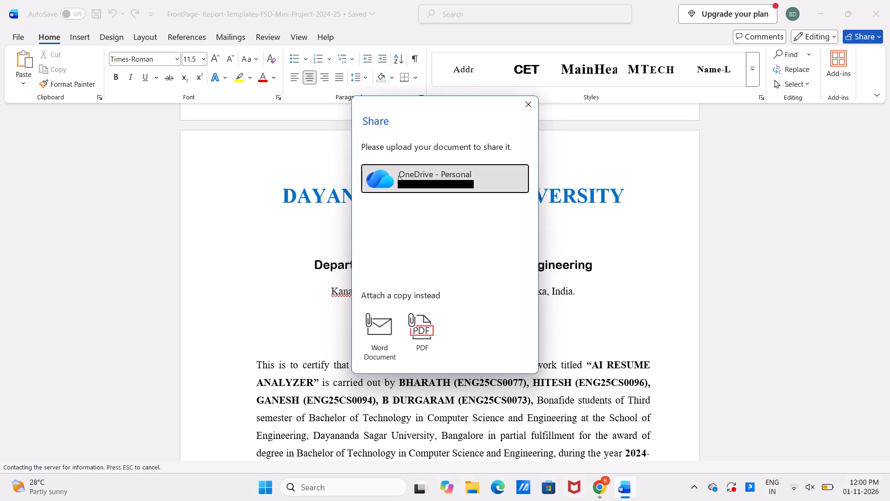
left_click(373, 333)
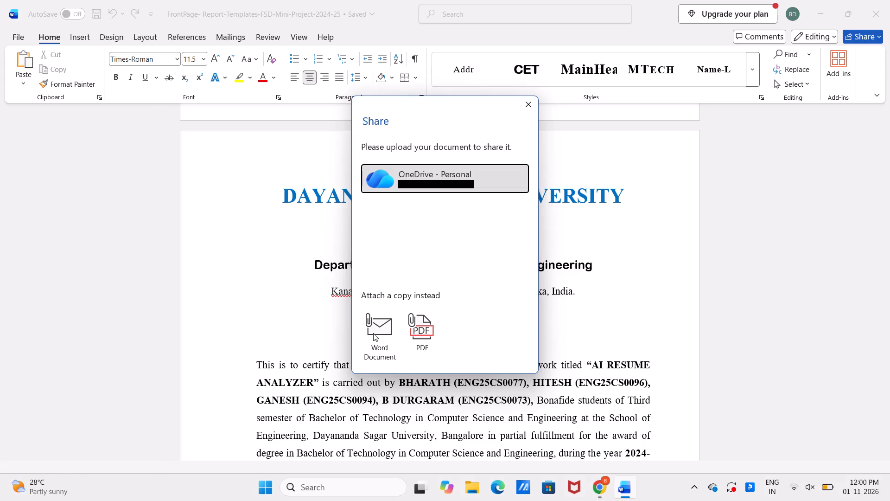
left_click(373, 333)
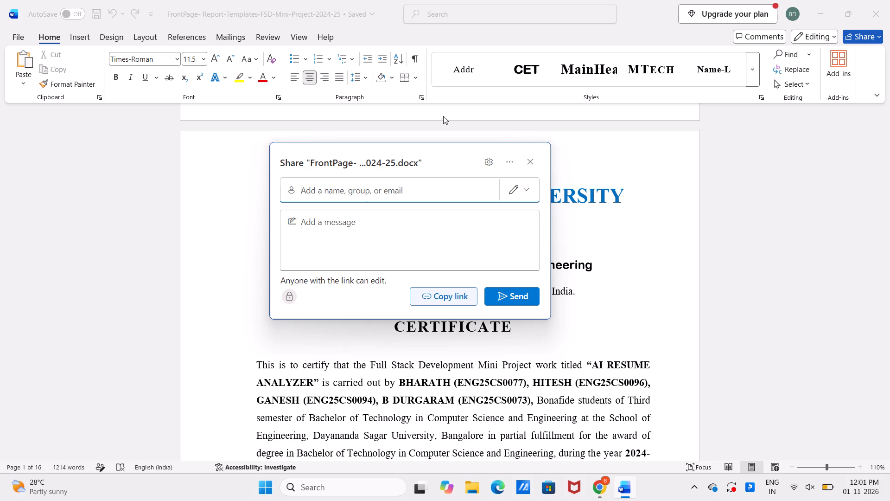
Add the suggested contact matching "ram" as recipient and send the report's sharing link without a message.
left_click(516, 296)
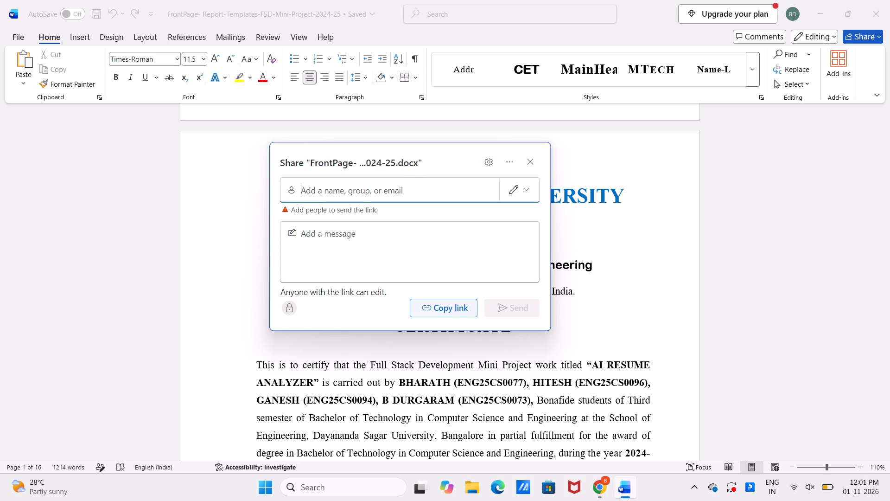
left_click(378, 190)
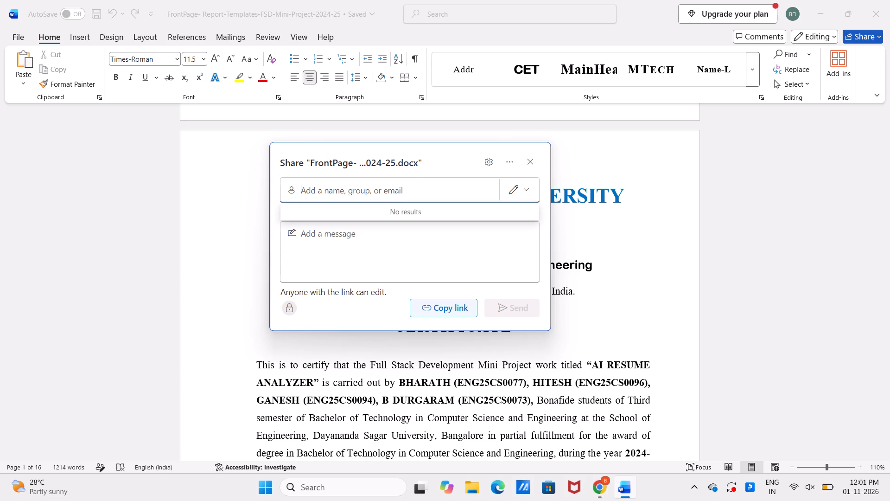
left_click(391, 187)
left_click(348, 194)
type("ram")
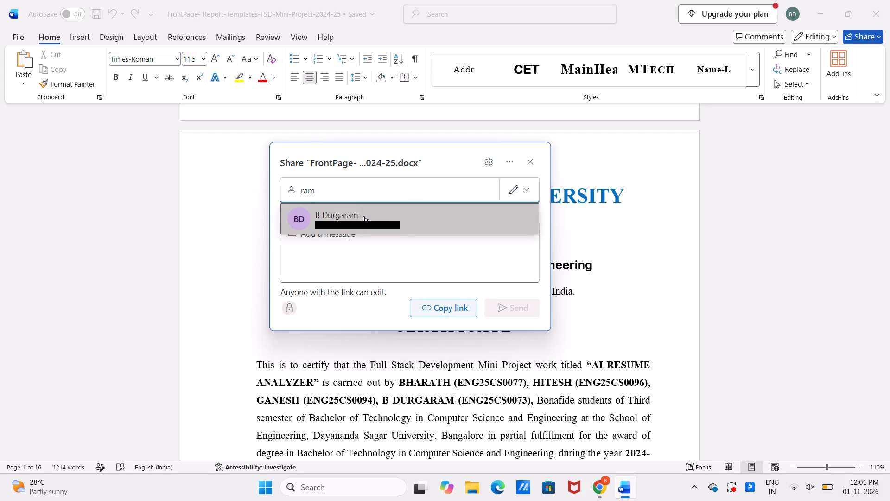
left_click(363, 216)
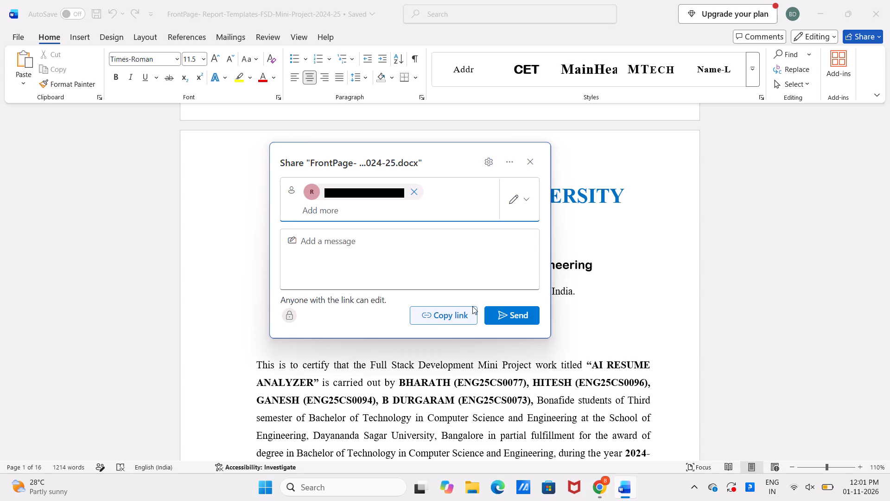
left_click(501, 317)
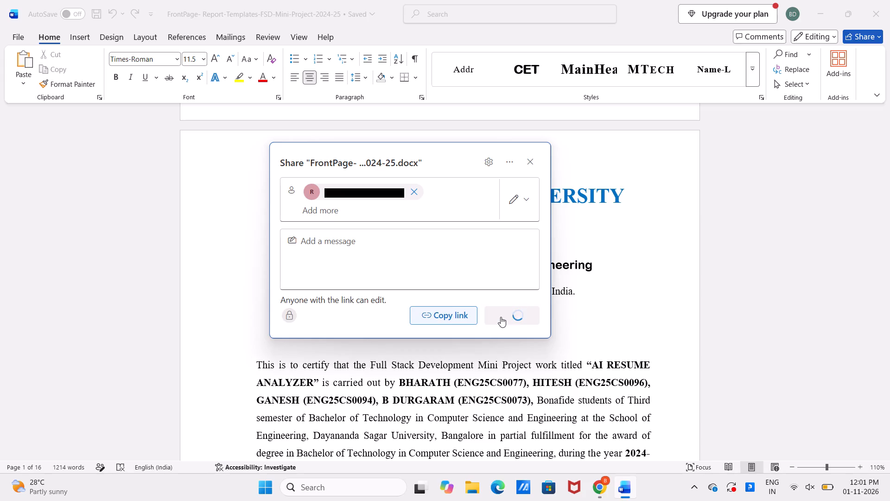
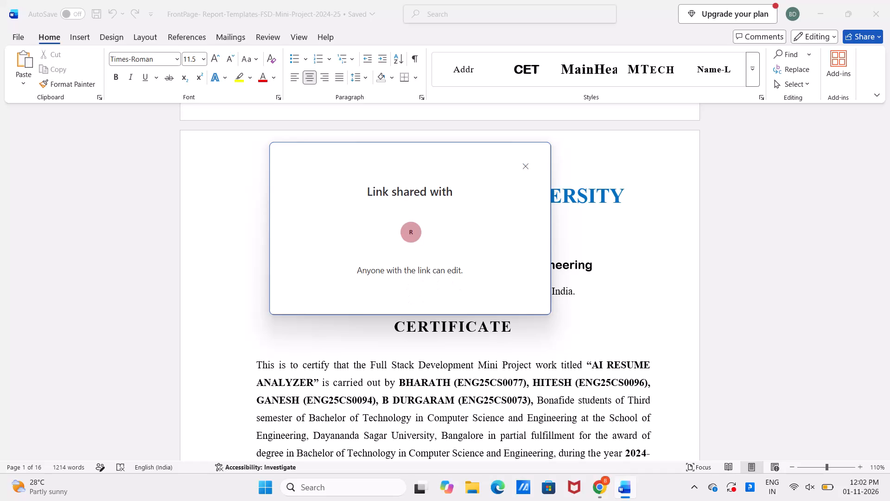
Dismiss the confirmation of the shared report link and return to the document.
left_click(436, 268)
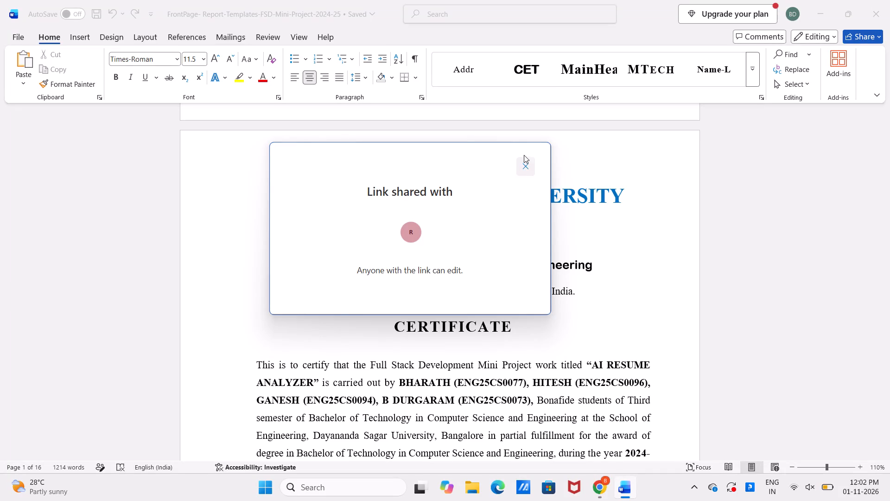
left_click(524, 164)
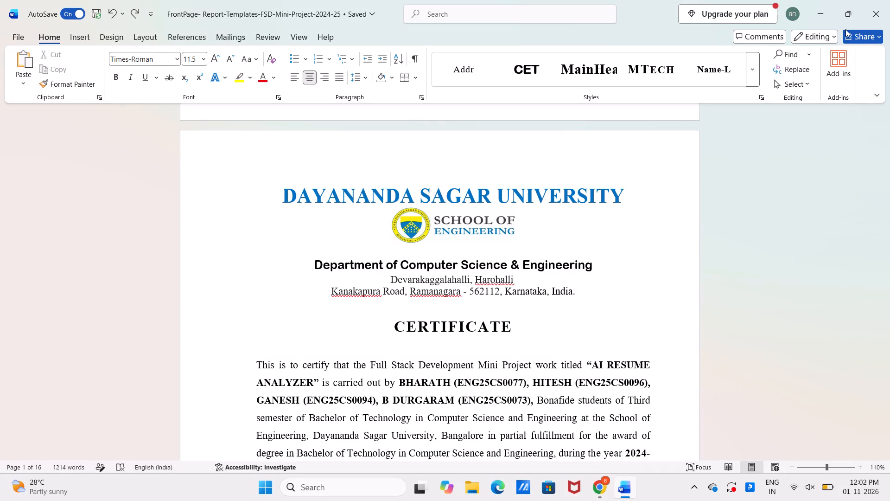
Reopen the report's sharing dialog, check under Manage Access who has access to the file, and return to the sharing form.
left_click(852, 31)
left_click(824, 52)
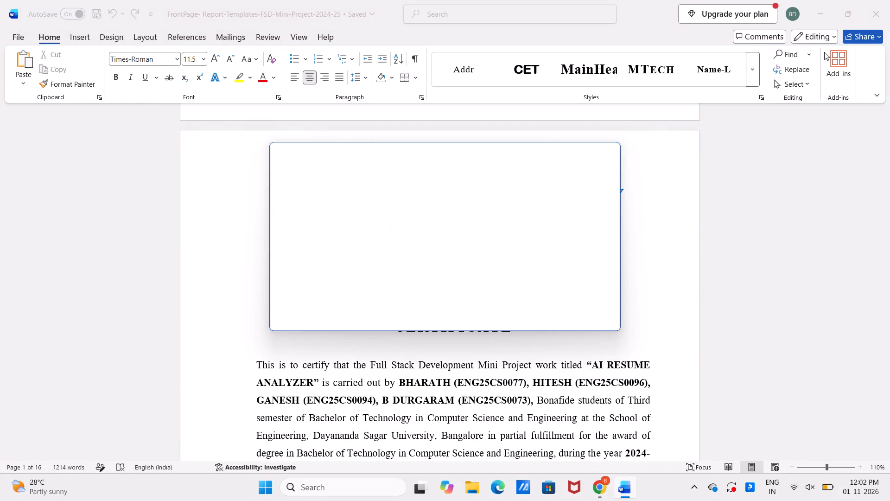
left_click(605, 163)
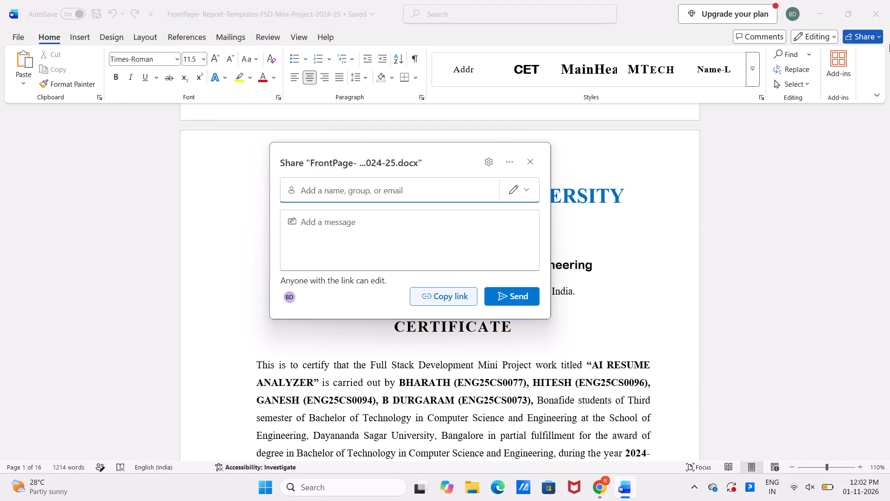
left_click(871, 43)
left_click(870, 40)
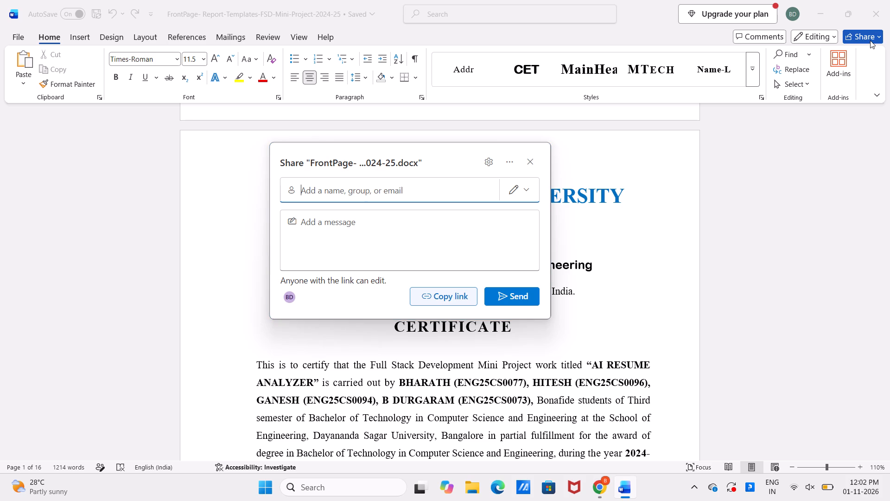
left_click(868, 34)
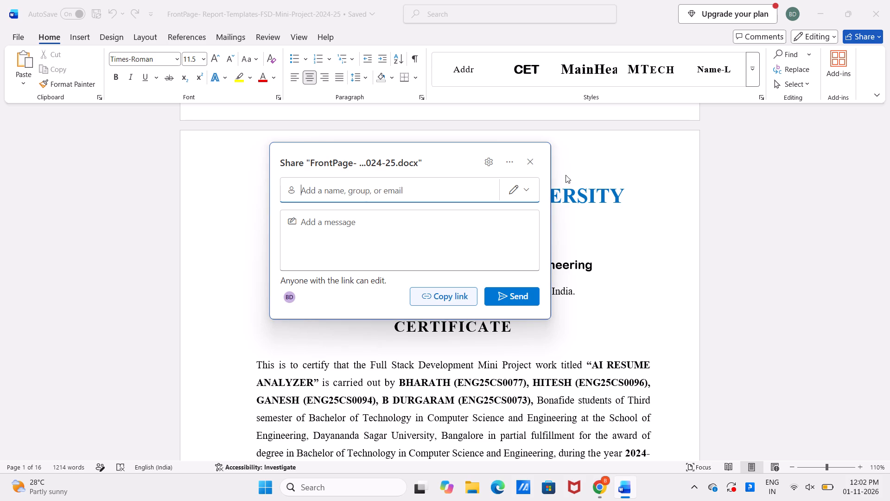
left_click(412, 190)
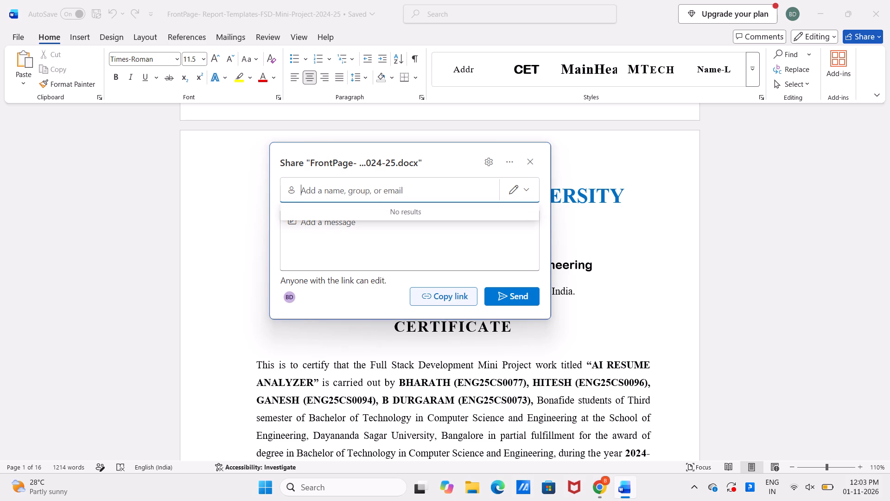
left_click(289, 300)
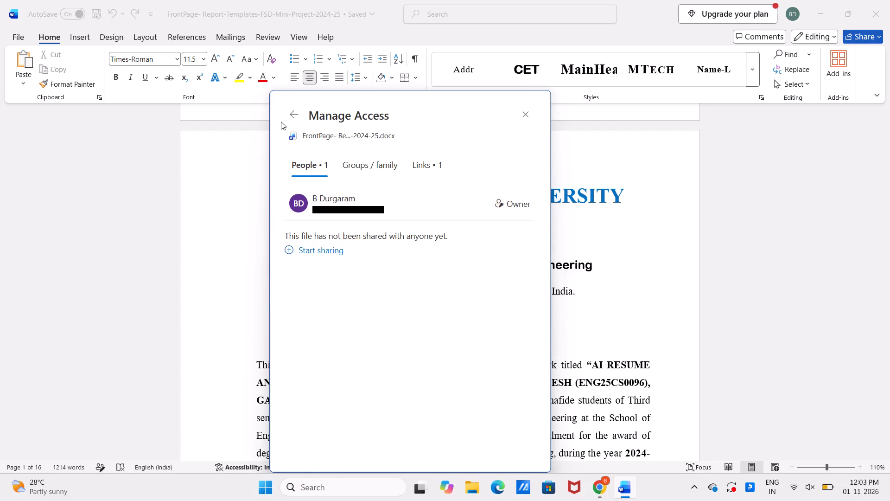
left_click(295, 117)
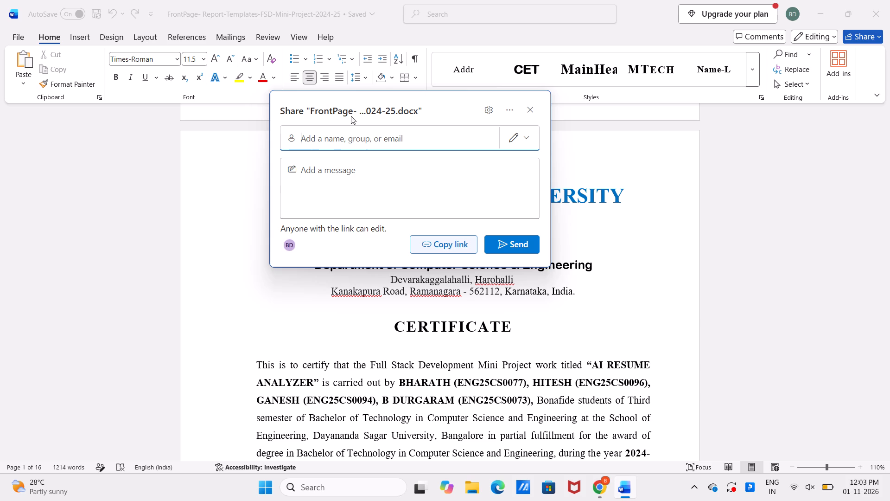
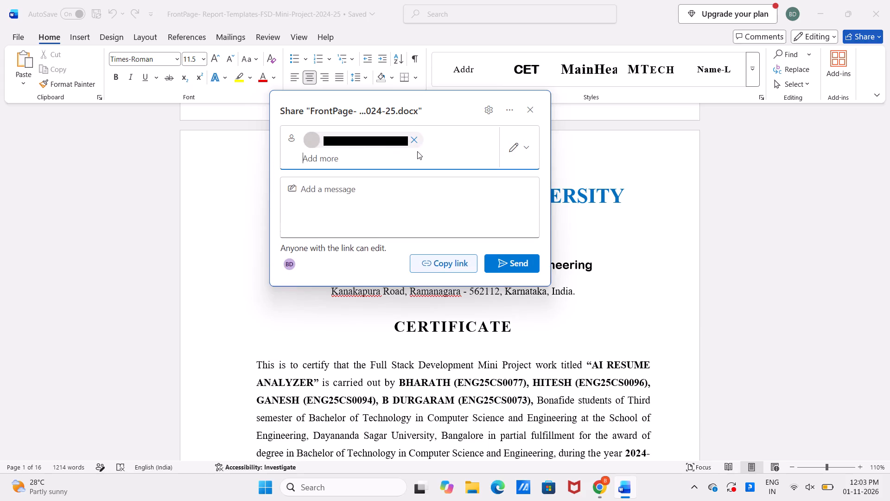
Send the report's sharing link, with anyone-can-edit permission, to the added recipient and return to the document.
left_click(504, 266)
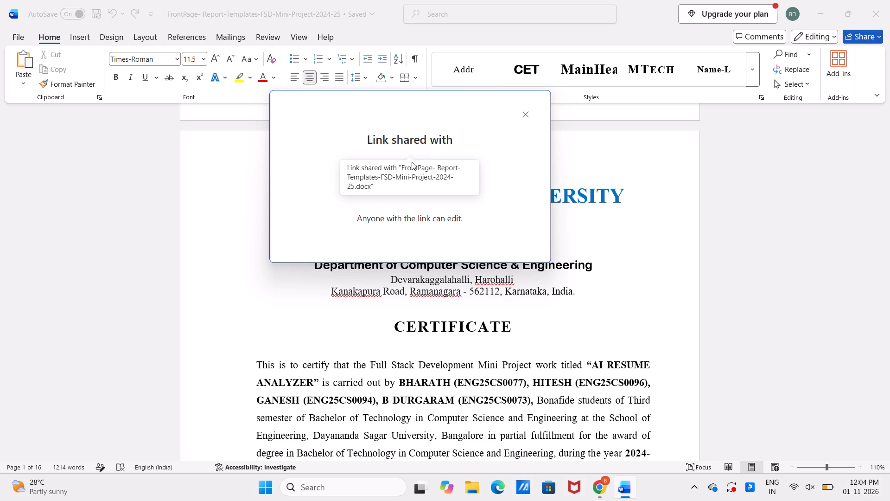
left_click(417, 171)
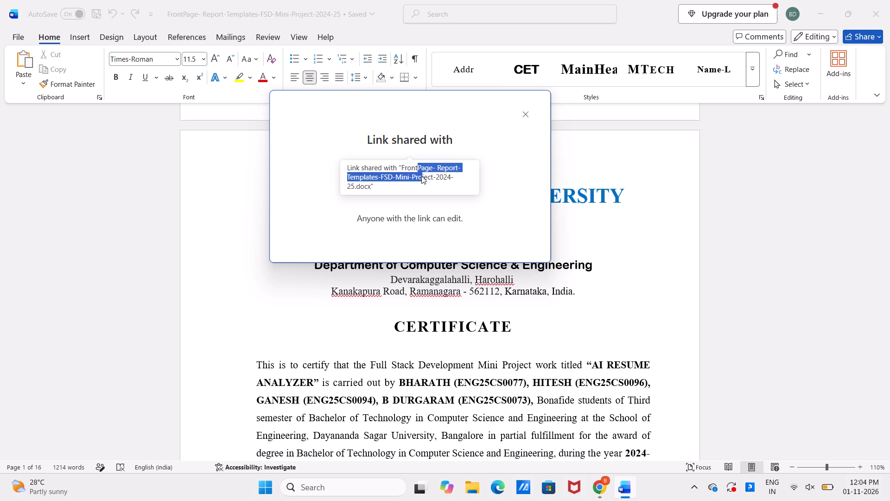
left_click(414, 184)
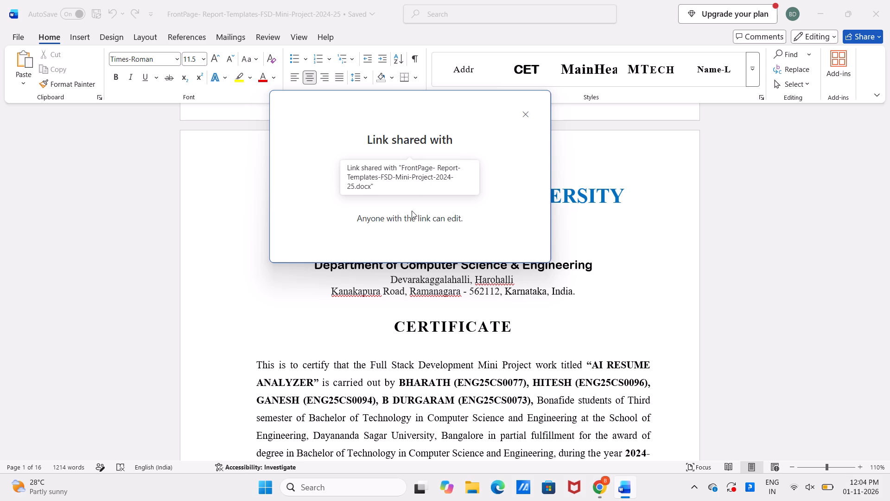
left_click(411, 222)
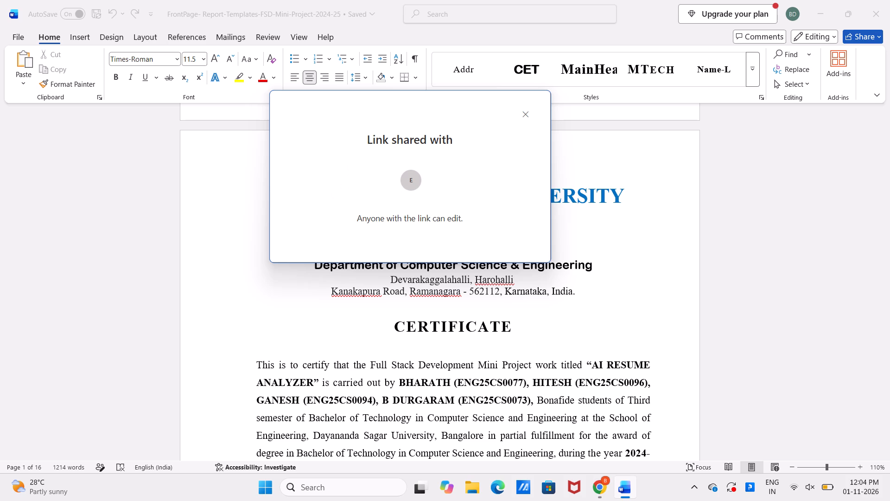
left_click(527, 114)
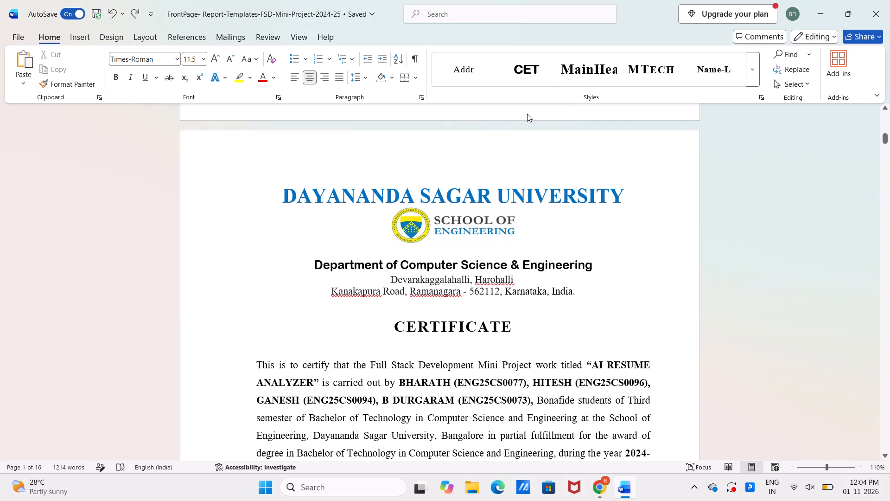
Copy the sharing link of the mini project report.
left_click(860, 33)
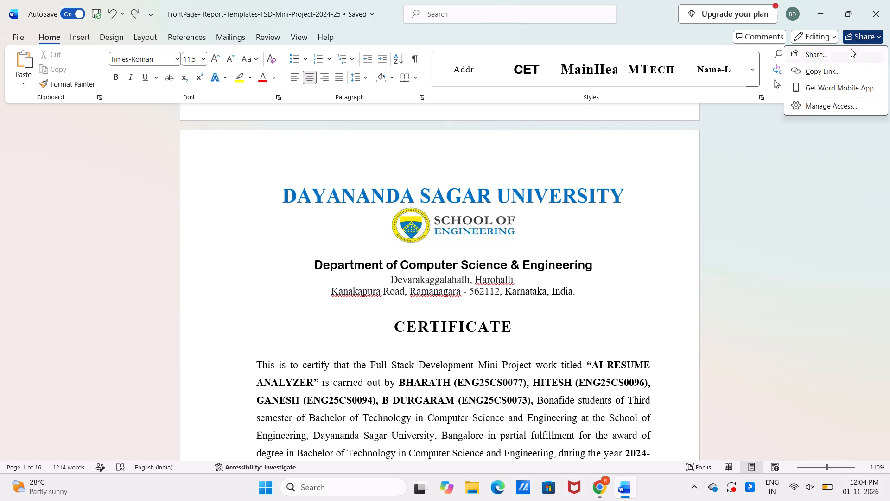
left_click(832, 73)
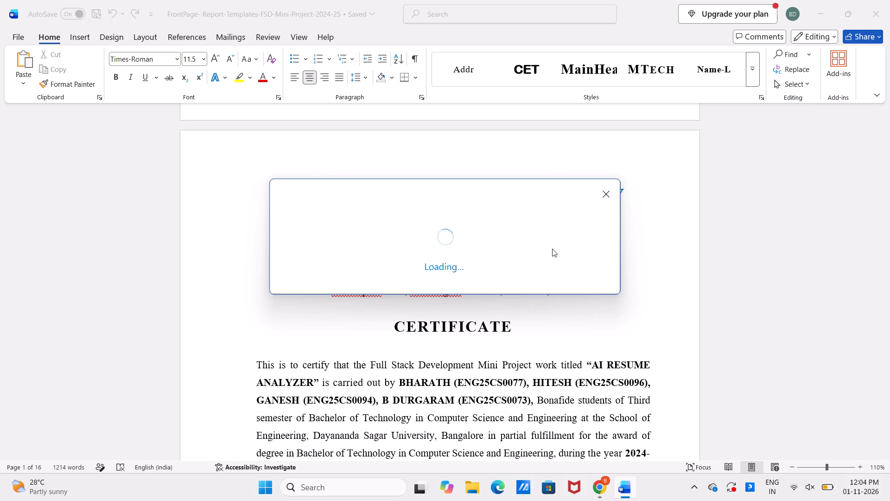
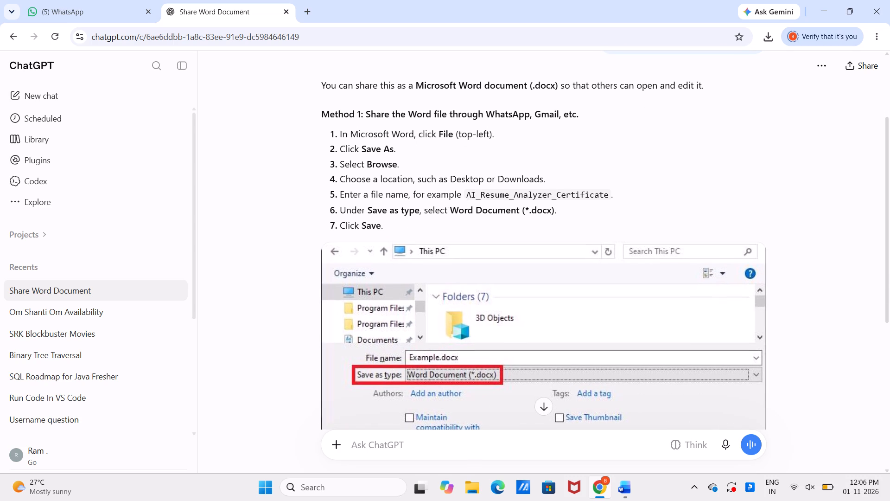
scroll(432, 216, "down", 2)
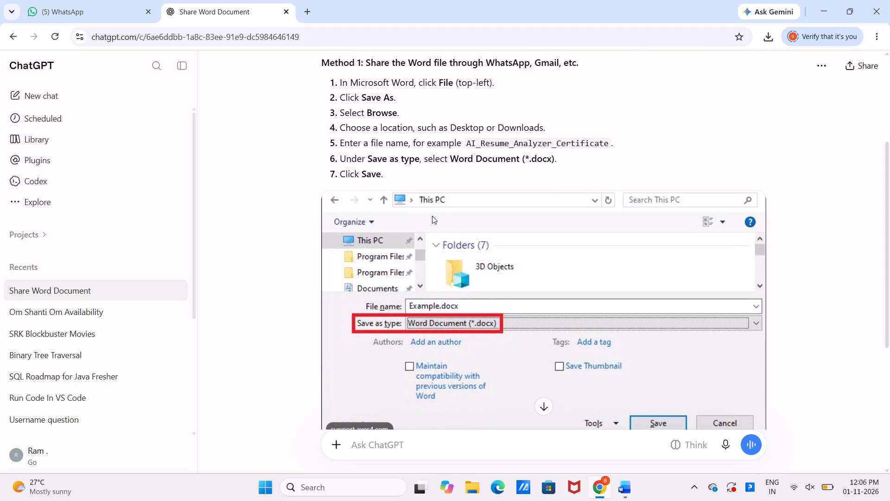
scroll(432, 216, "down", 1)
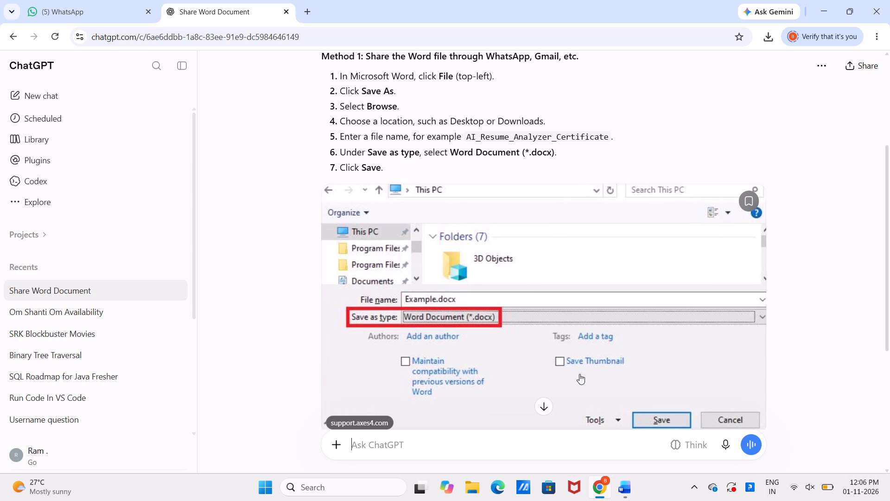
Switch to Word and save the mini project report.
left_click(622, 493)
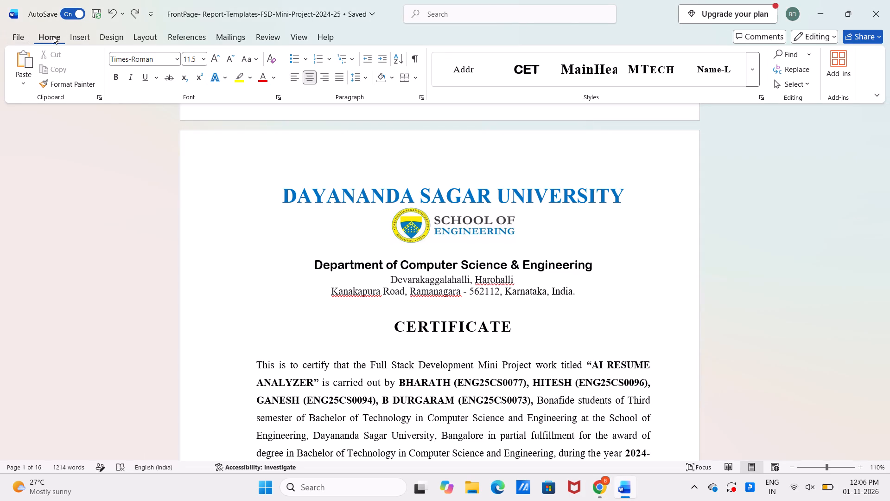
left_click(100, 13)
left_click(100, 13)
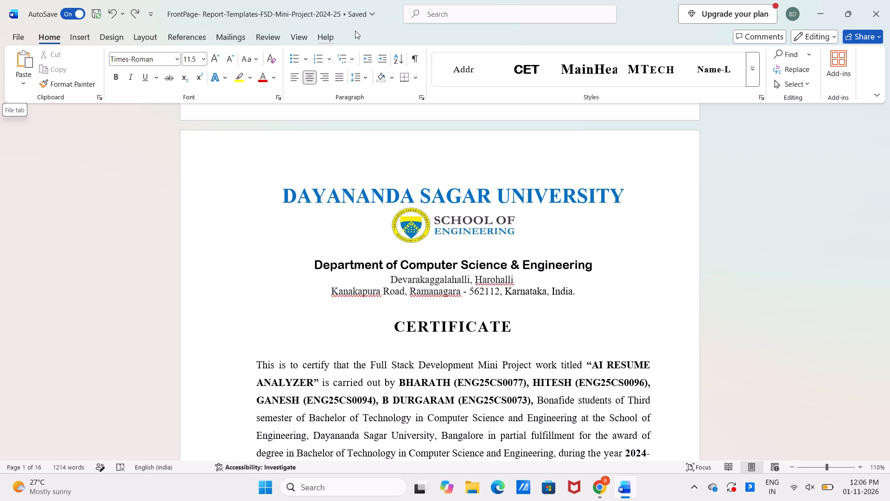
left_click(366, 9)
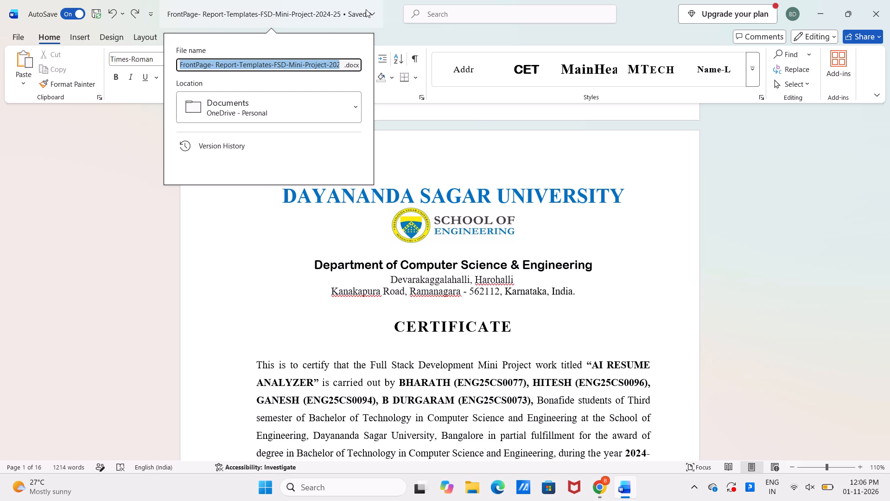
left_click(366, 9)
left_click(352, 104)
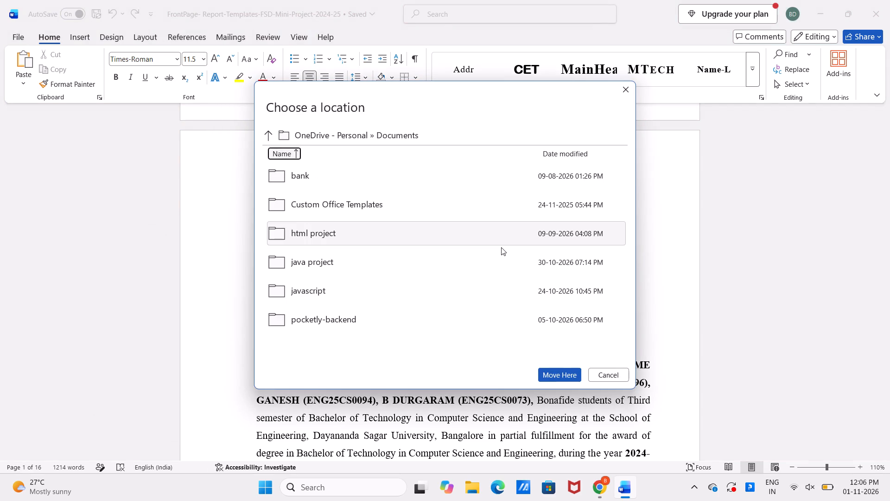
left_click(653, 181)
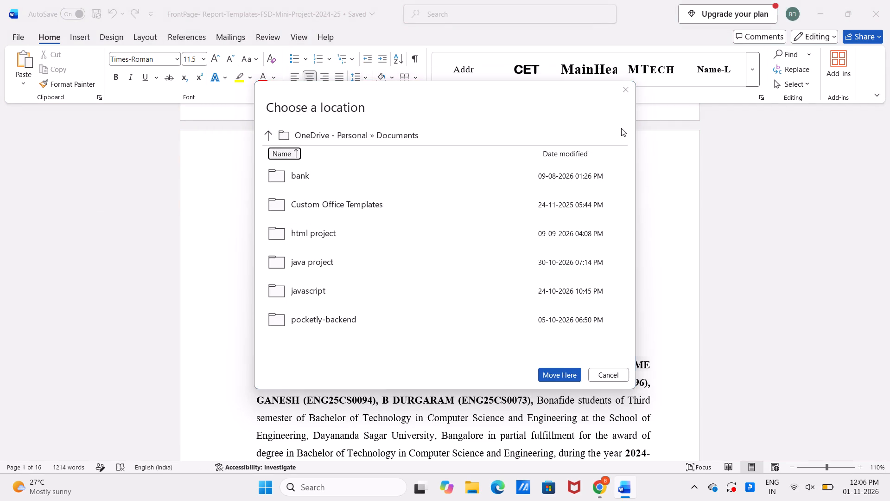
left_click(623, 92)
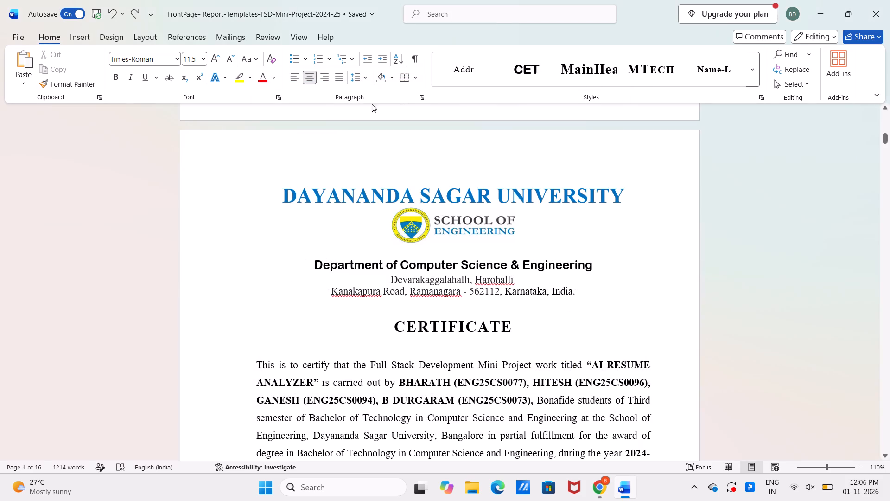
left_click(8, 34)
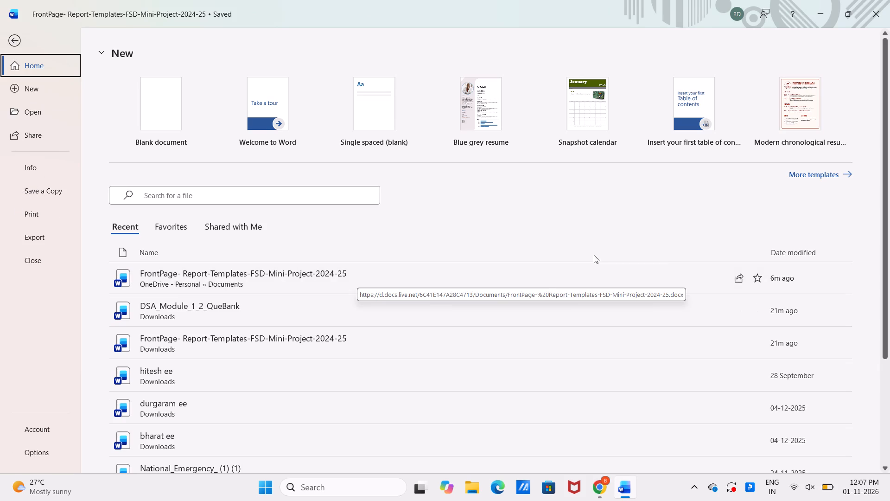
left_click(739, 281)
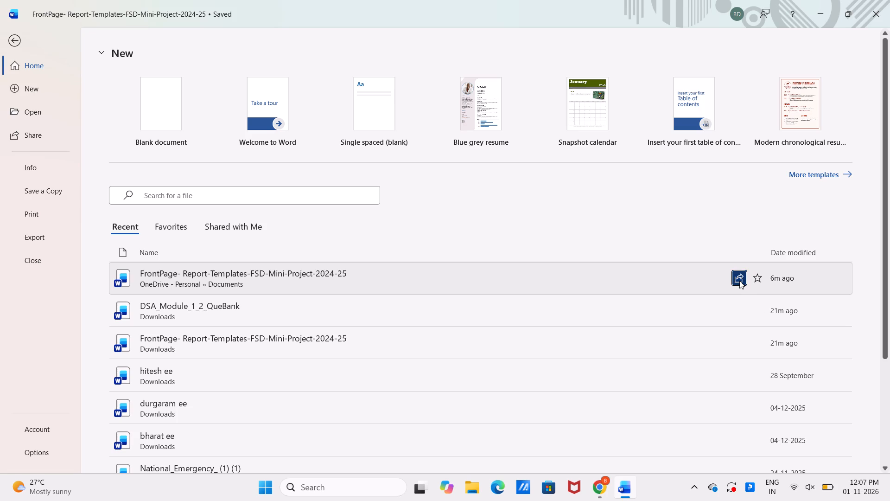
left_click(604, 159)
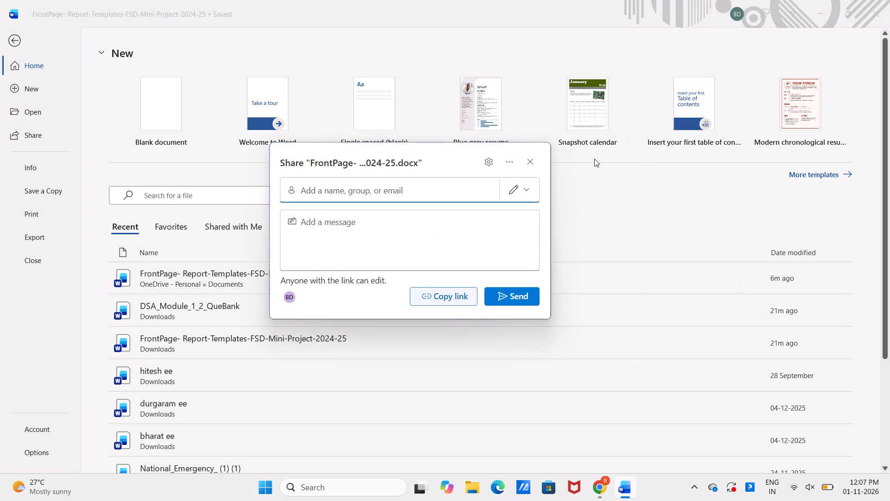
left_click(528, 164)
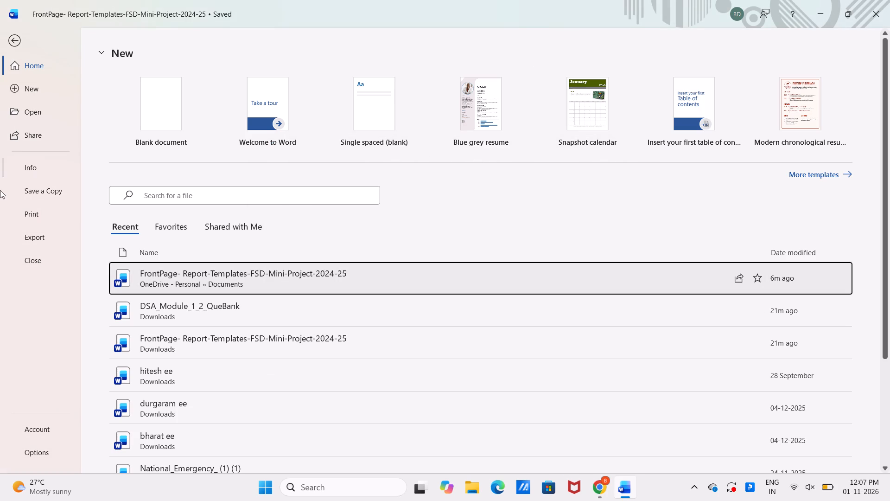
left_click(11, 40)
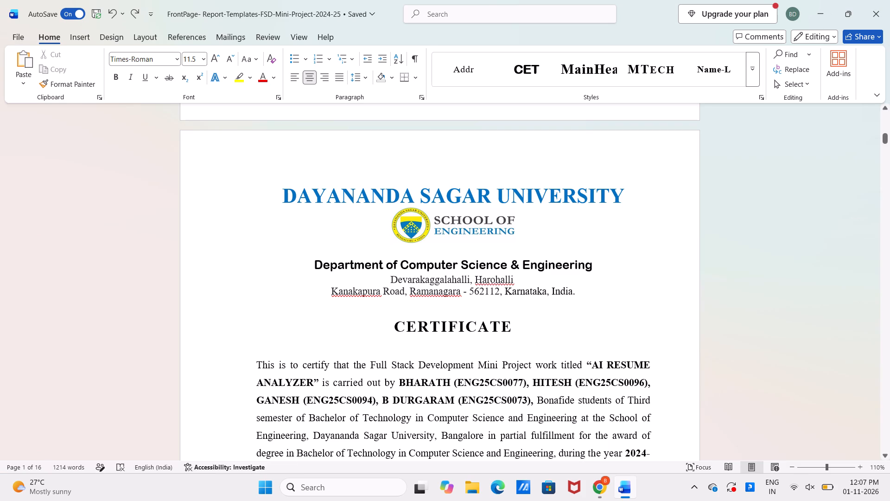
left_click(602, 486)
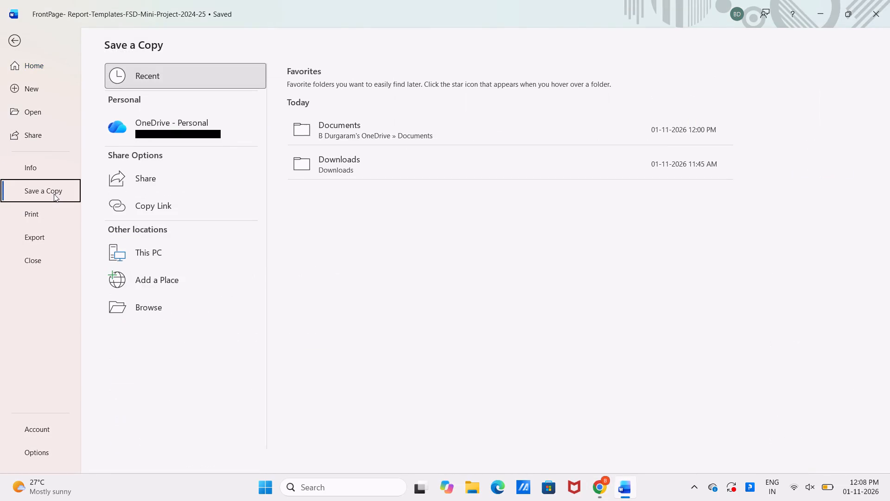
left_click(338, 162)
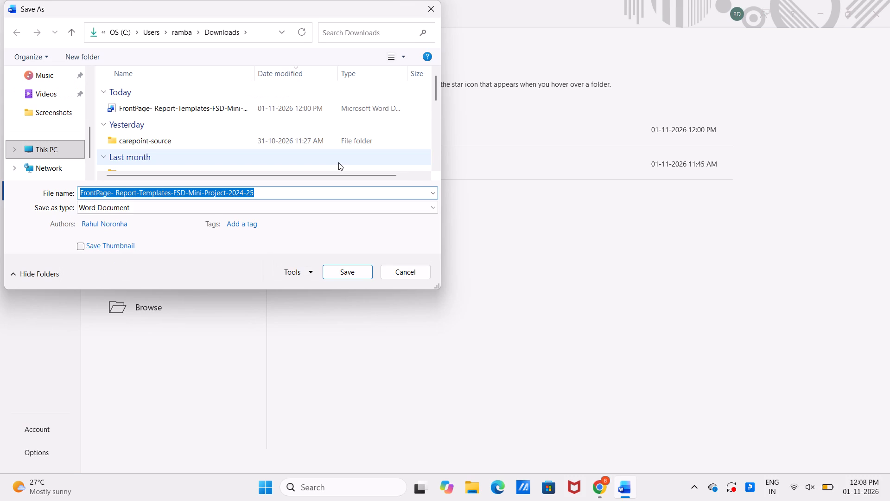
left_click(337, 195)
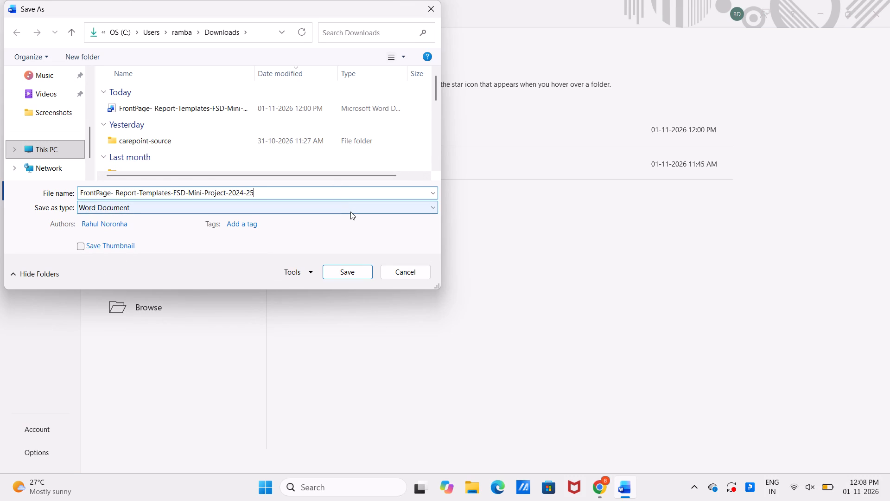
left_click(356, 275)
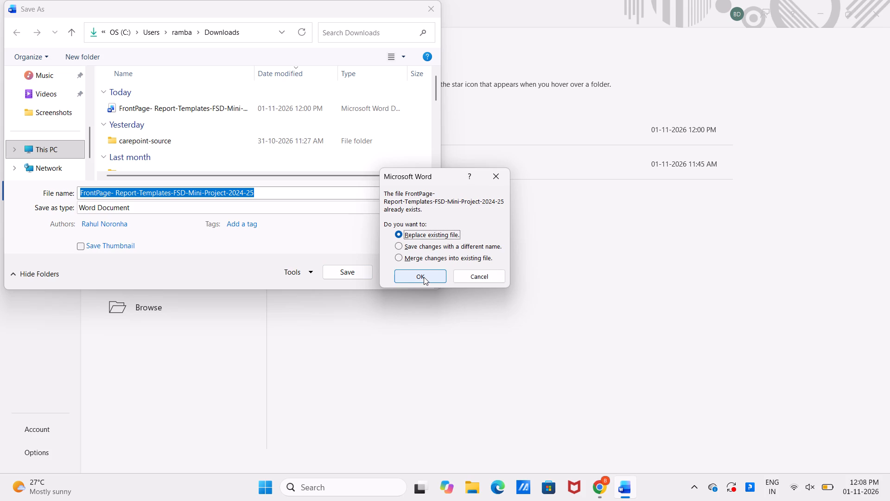
left_click(276, 193)
left_click(276, 193)
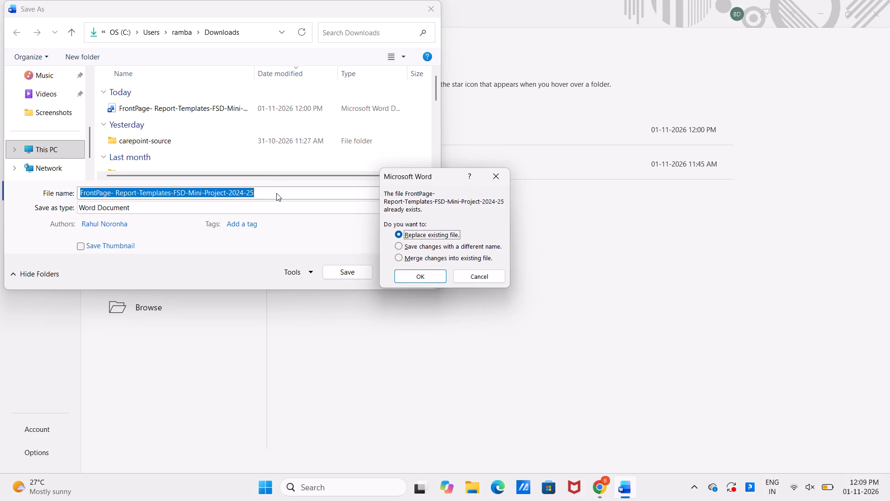
left_click(420, 273)
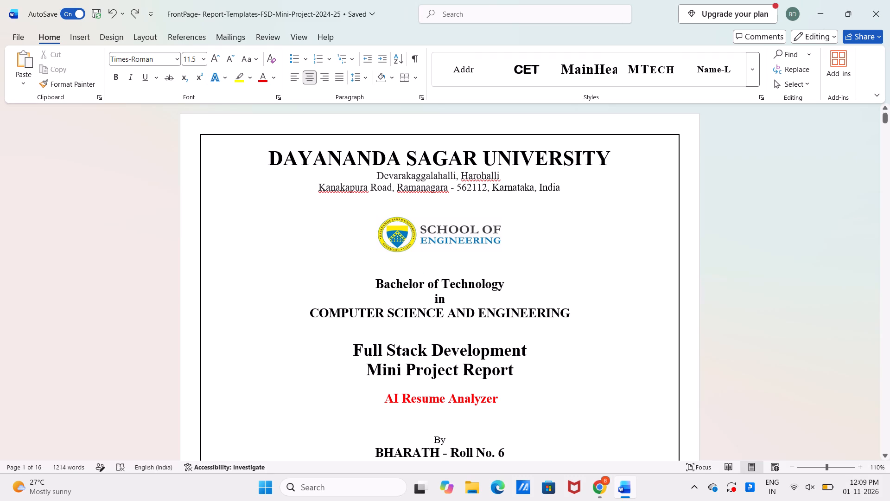
scroll(461, 287, "down", 6)
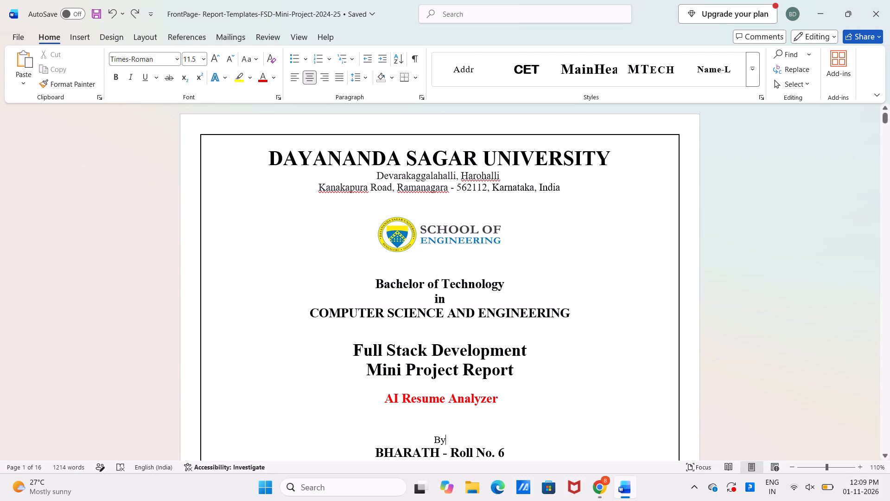
Switch to File Explorer and open the available options for the recent FrontPage- Report-Templates-FSD-Mini-Project-2024-25 document.
left_click(470, 497)
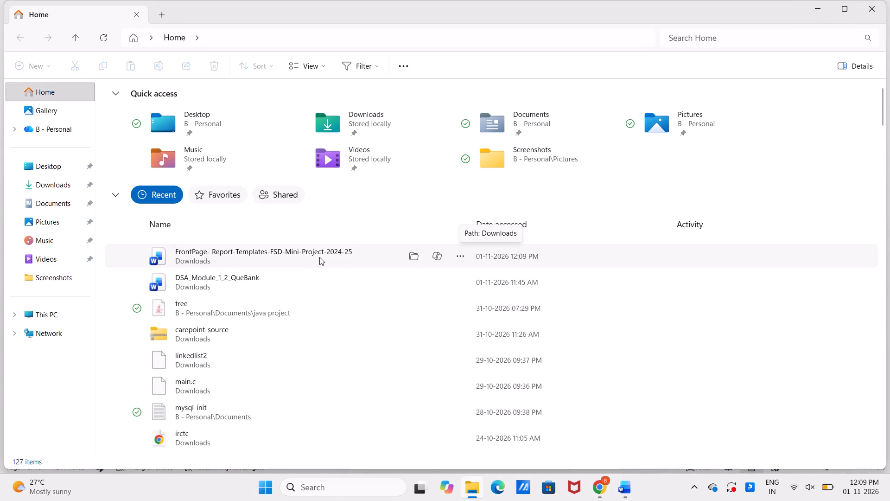
left_click(462, 255)
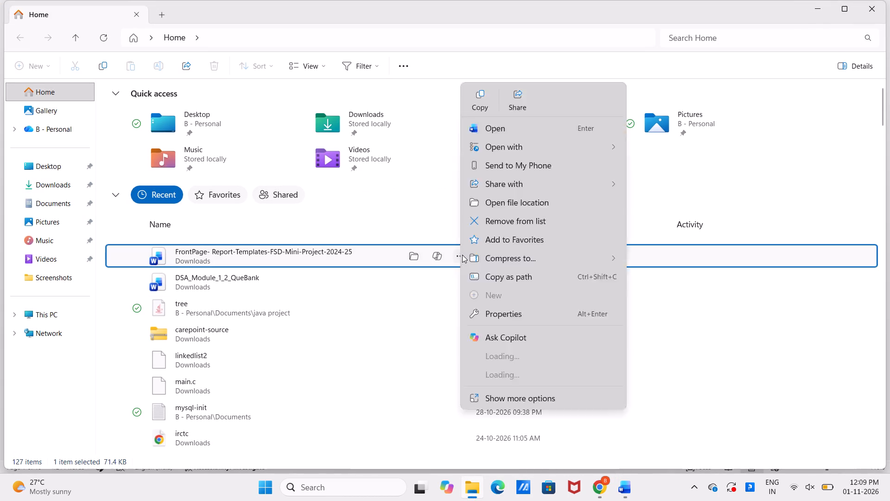
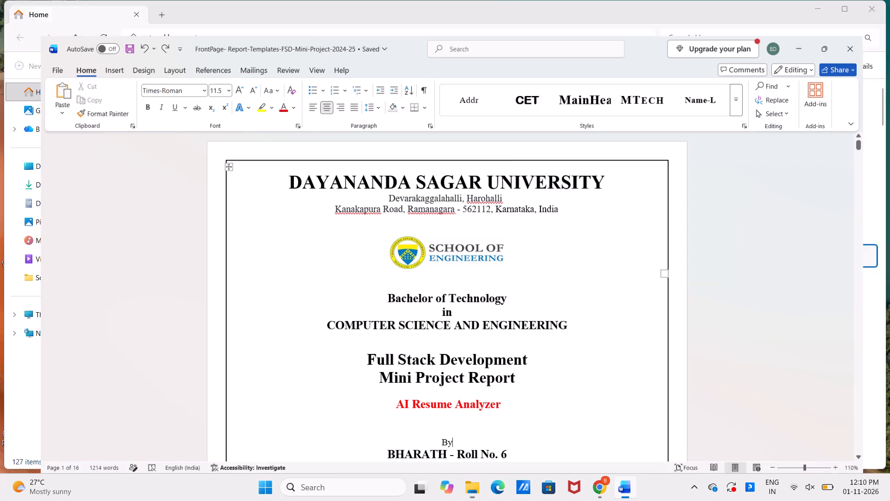
Place the cursor in the blank area beside the student names on the front page and save the report in place.
scroll(324, 252, "down", 2)
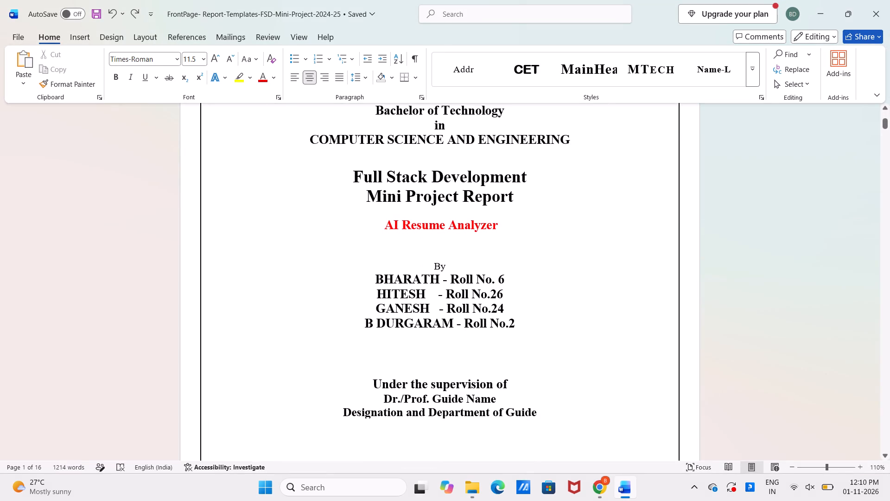
left_click(305, 290)
double_click(305, 290)
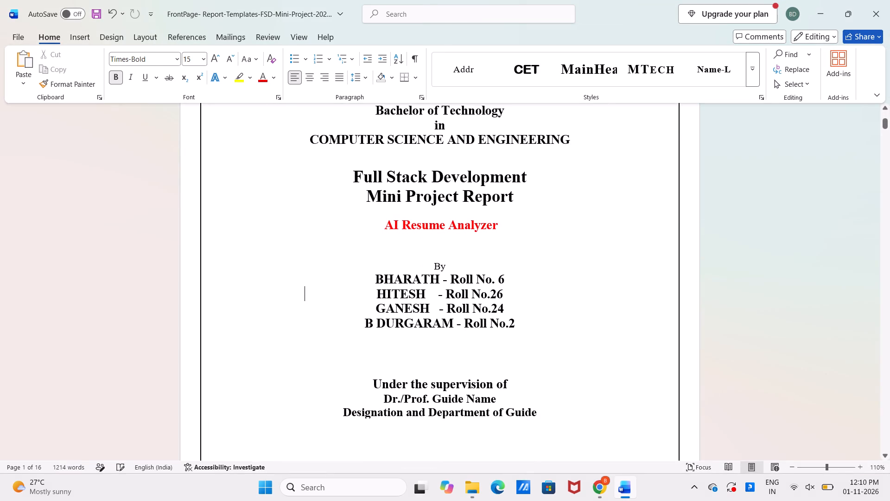
scroll(305, 290, "up", 1)
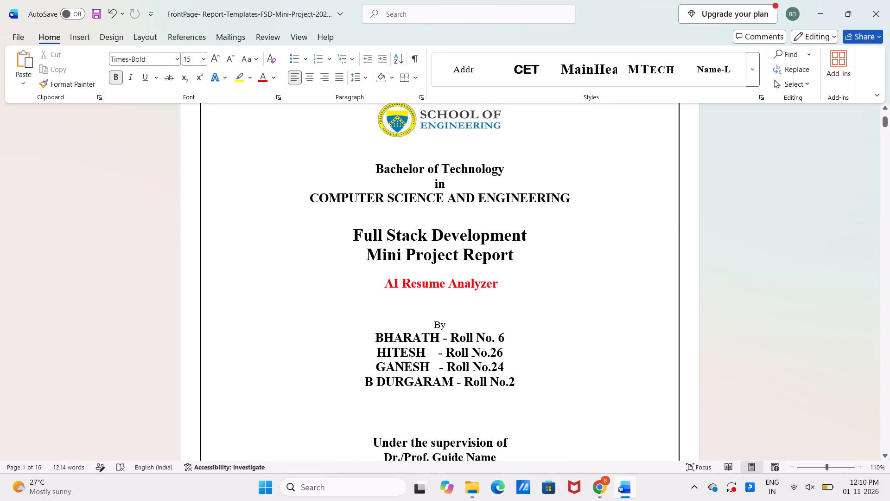
key("ctrl+s")
key("ctrl+s")
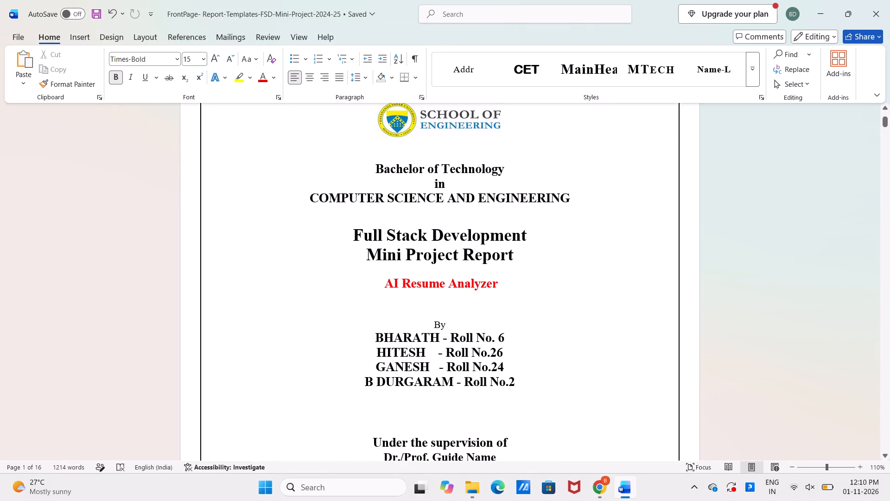
key("ctrl+s")
key("ctrl+s")
key("ctrl+s")
key("ctrl+s")
key("ctrl+s")
Show the available file options for the report's Downloads entry in Word's recent files list.
left_click(21, 37)
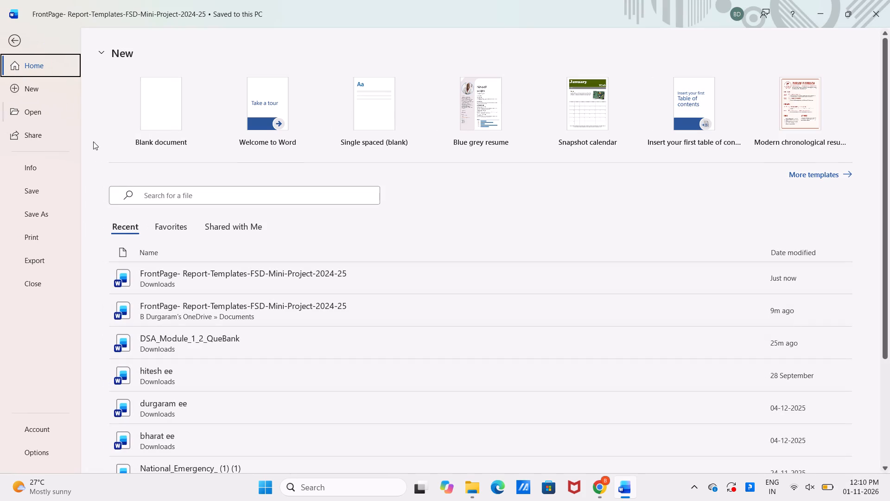
right_click(209, 276)
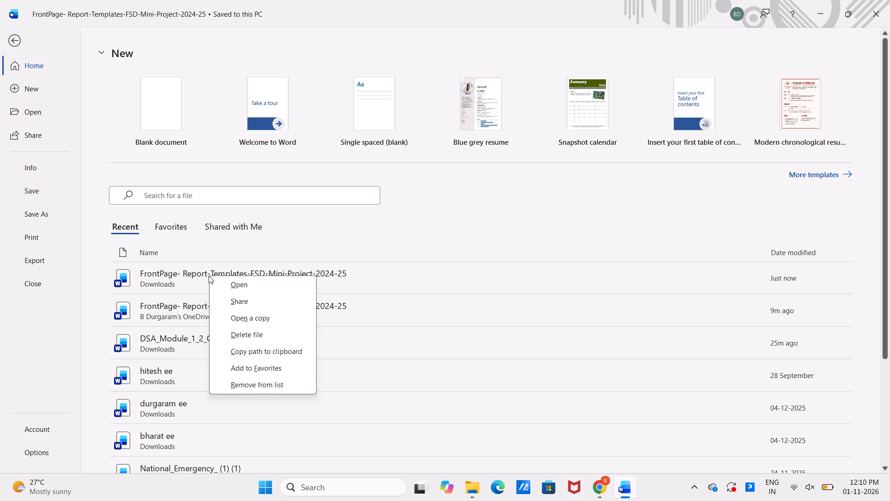
Save a copy of the report to Downloads as a Word Document named "FrontPage- Report-Templates-FSD-Mini-Project-2024-251".
left_click(152, 281)
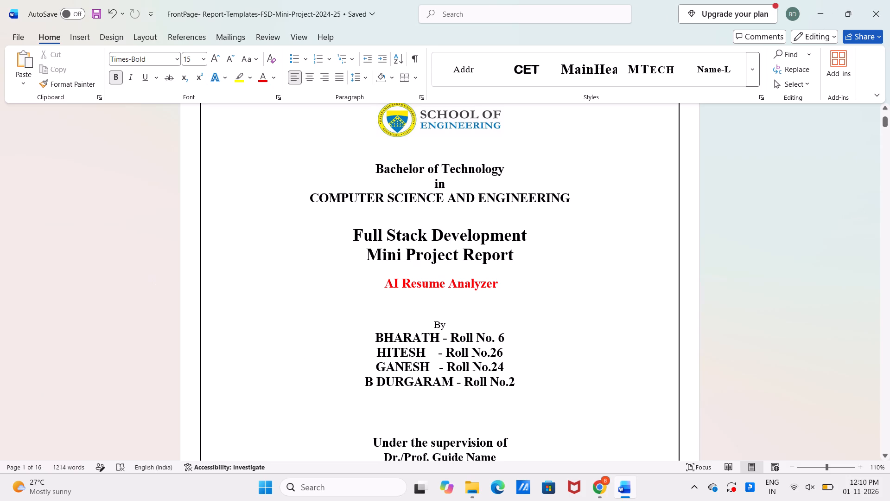
left_click(20, 37)
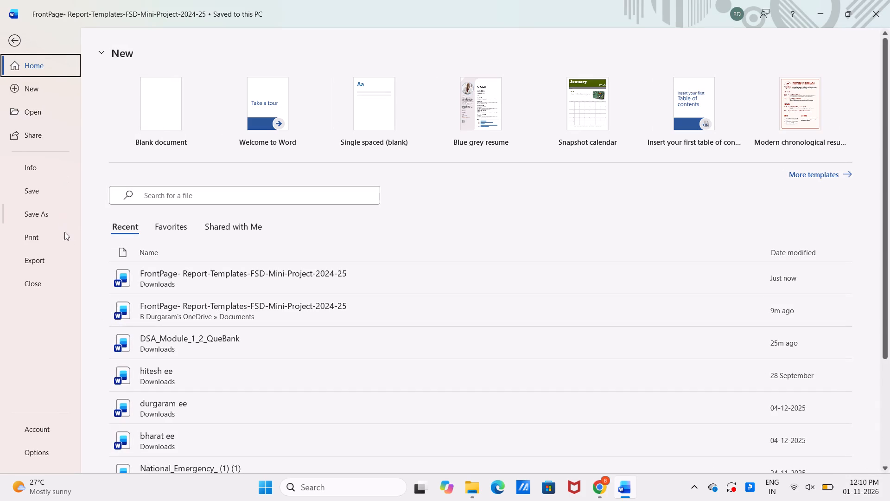
left_click(38, 212)
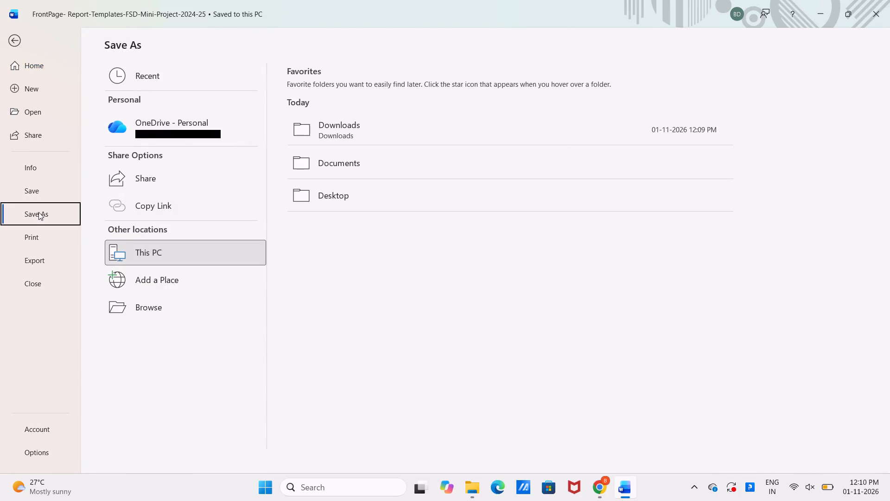
left_click(38, 212)
left_click(339, 117)
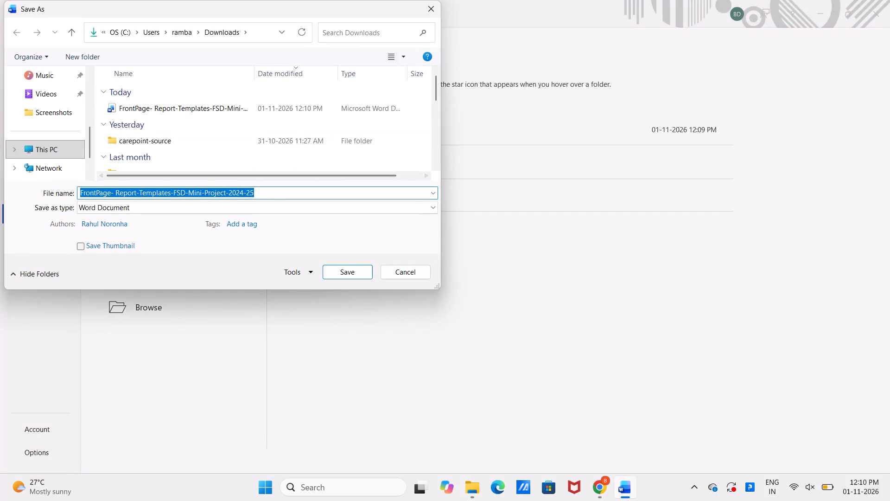
left_click(274, 194)
key("1")
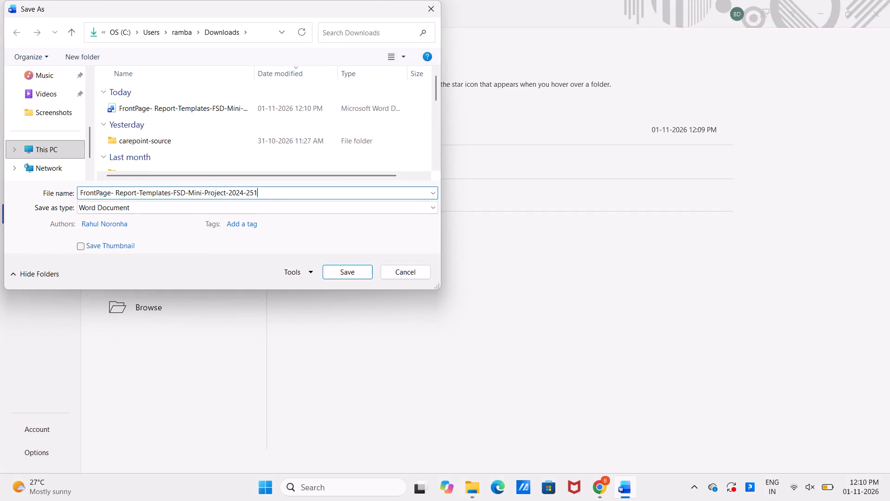
left_click(336, 272)
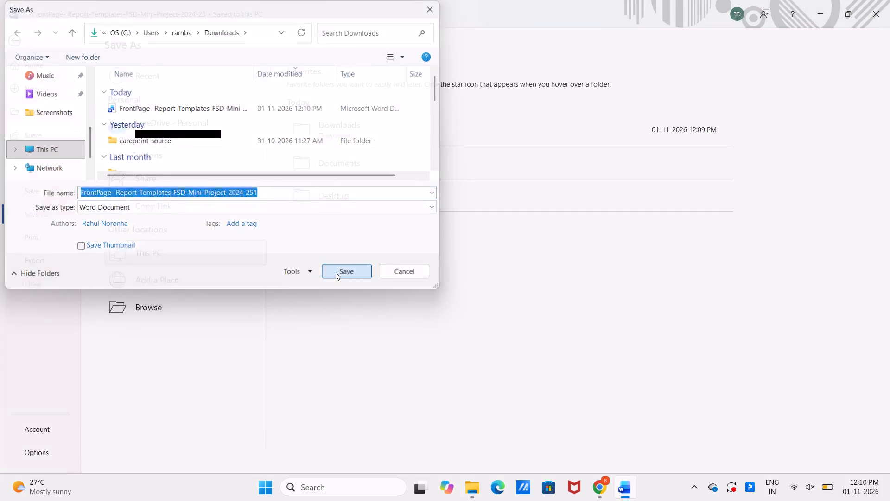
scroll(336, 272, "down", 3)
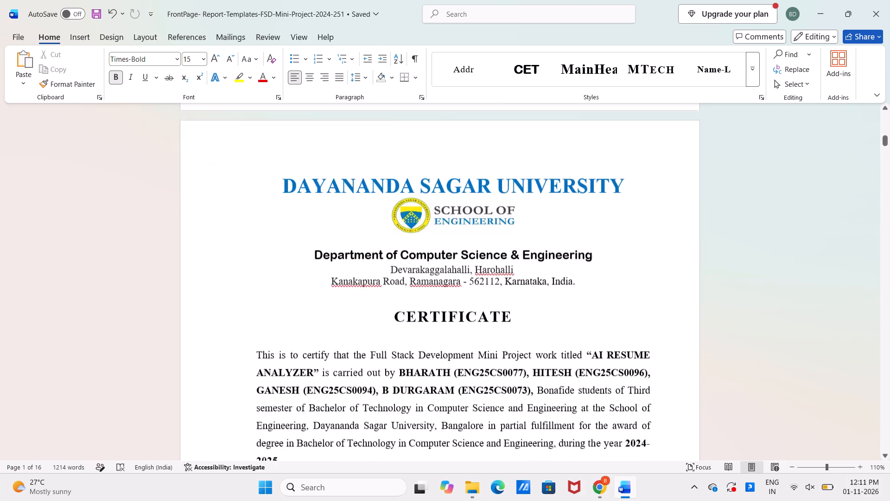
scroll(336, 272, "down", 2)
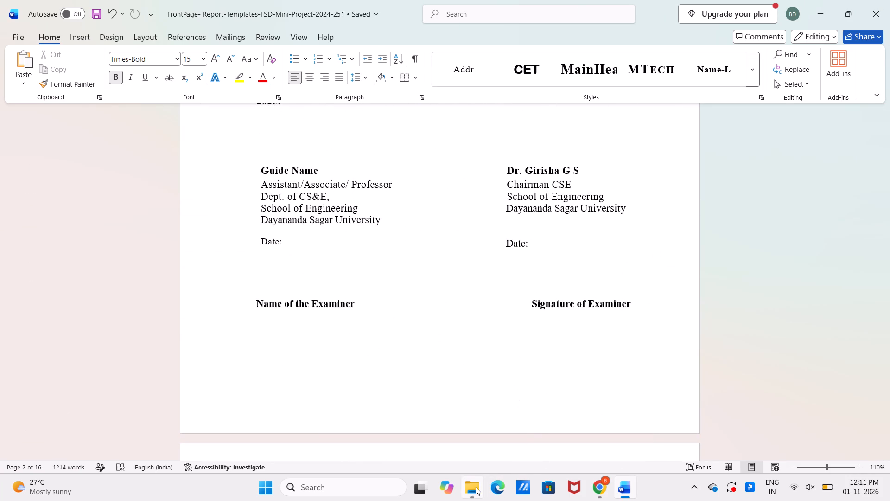
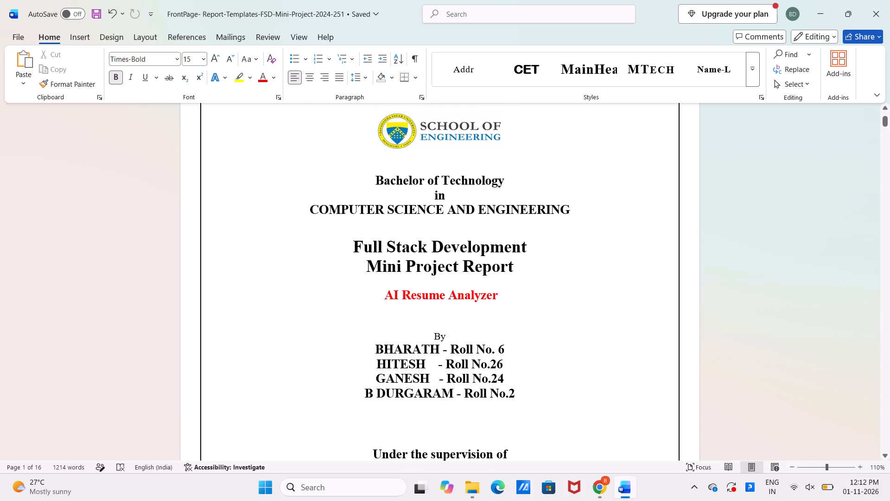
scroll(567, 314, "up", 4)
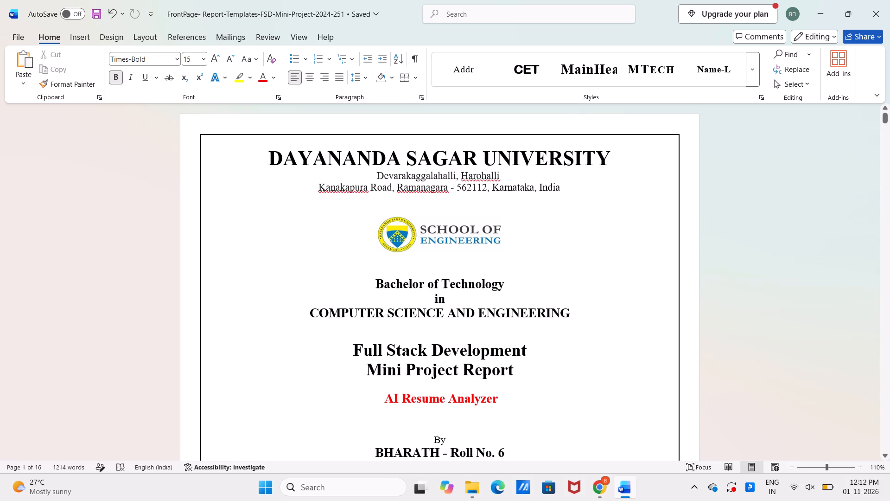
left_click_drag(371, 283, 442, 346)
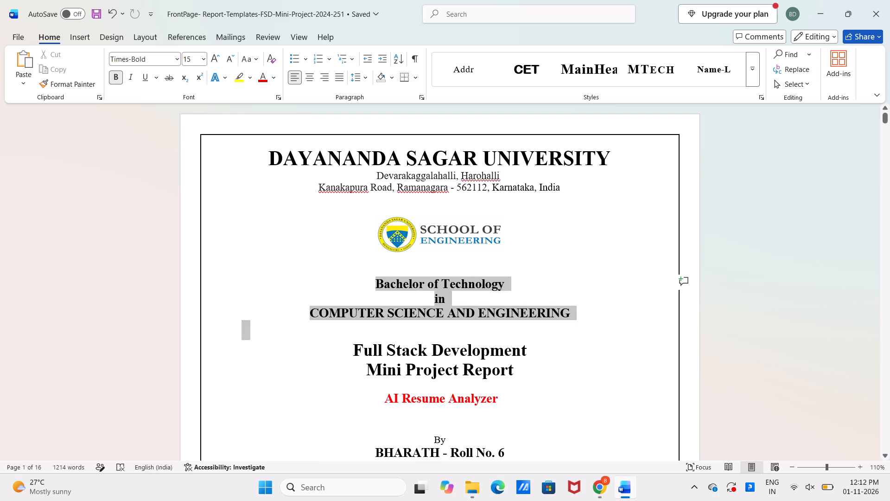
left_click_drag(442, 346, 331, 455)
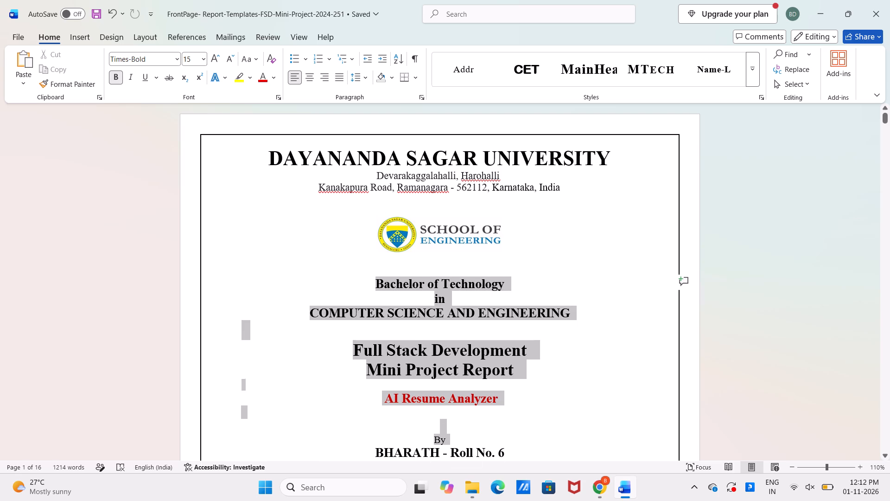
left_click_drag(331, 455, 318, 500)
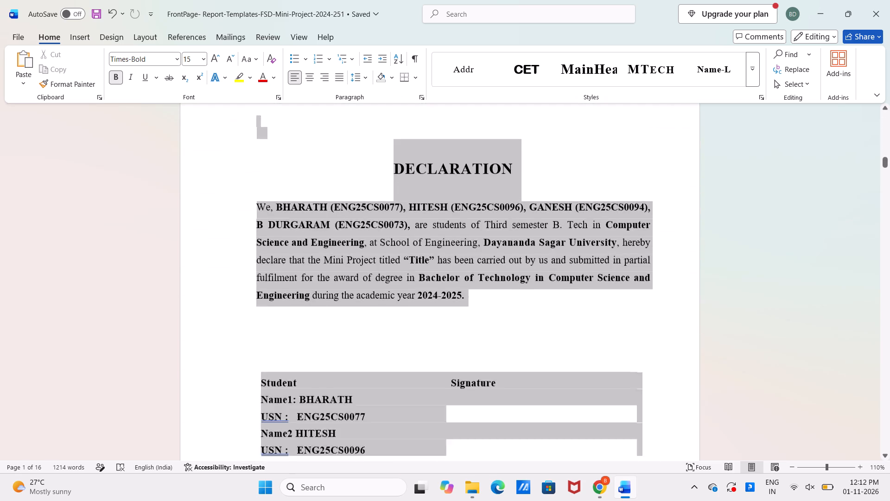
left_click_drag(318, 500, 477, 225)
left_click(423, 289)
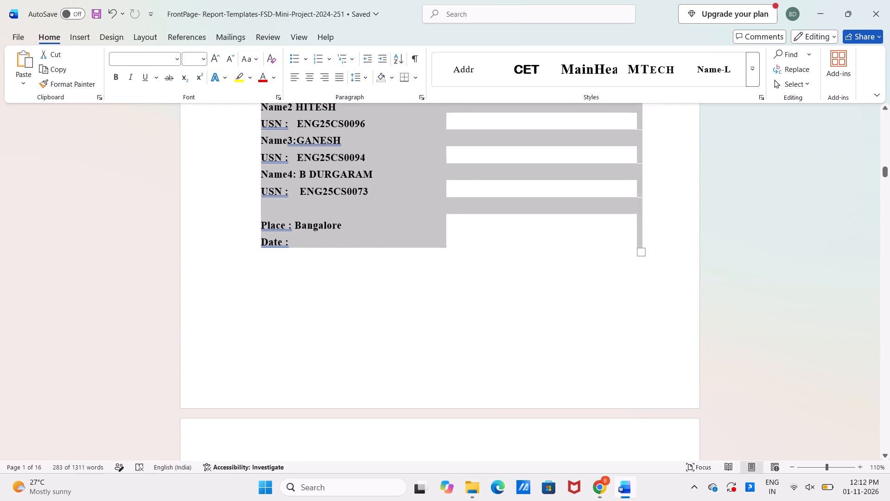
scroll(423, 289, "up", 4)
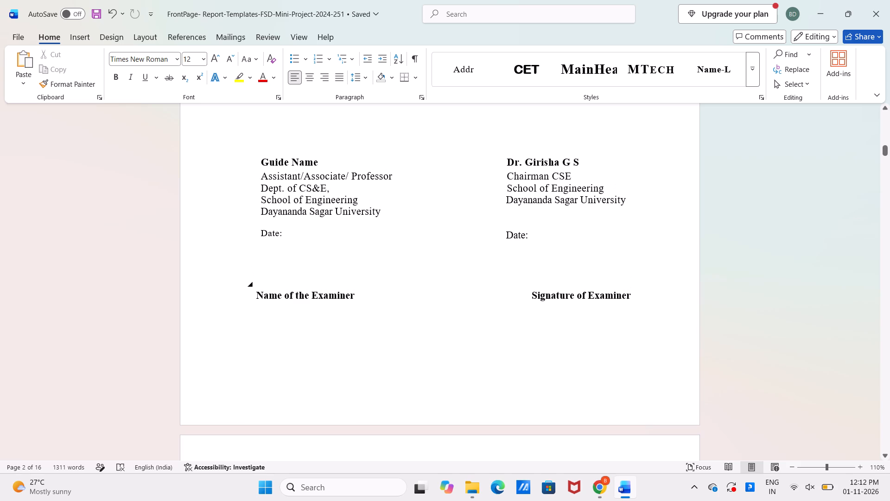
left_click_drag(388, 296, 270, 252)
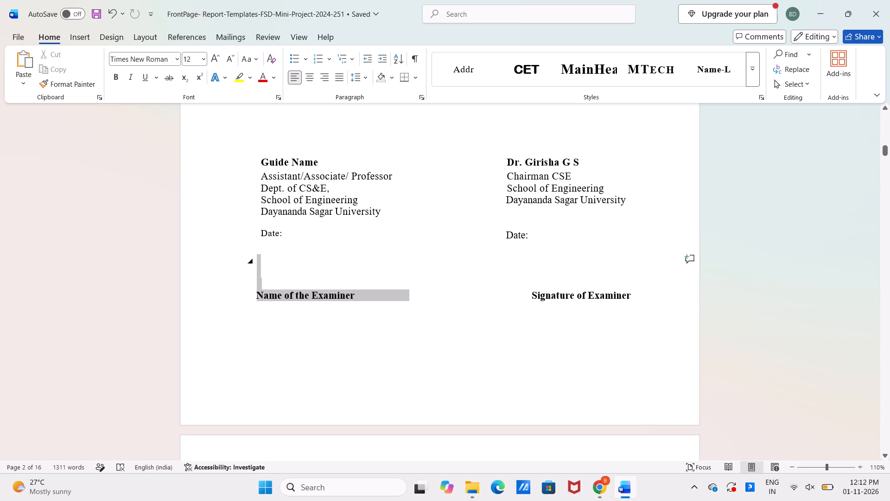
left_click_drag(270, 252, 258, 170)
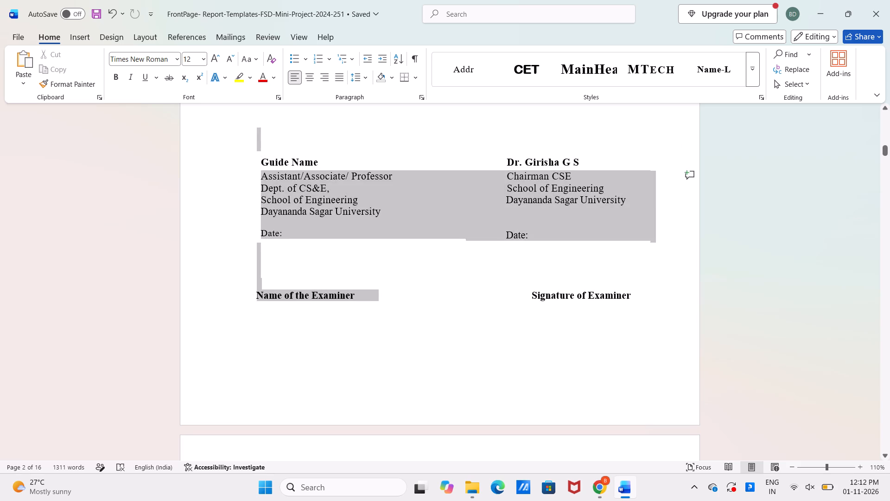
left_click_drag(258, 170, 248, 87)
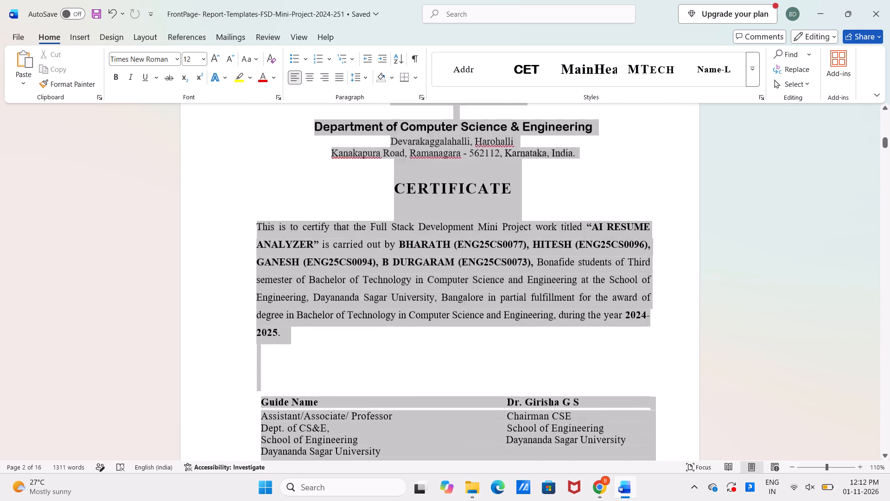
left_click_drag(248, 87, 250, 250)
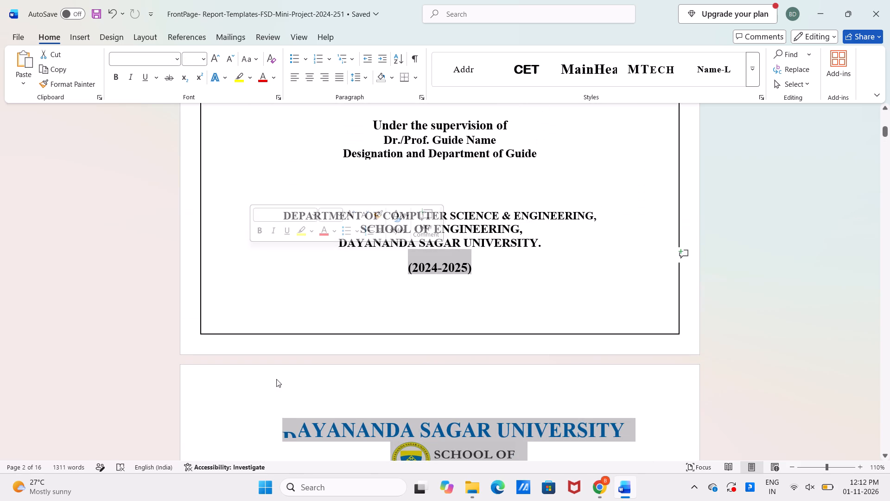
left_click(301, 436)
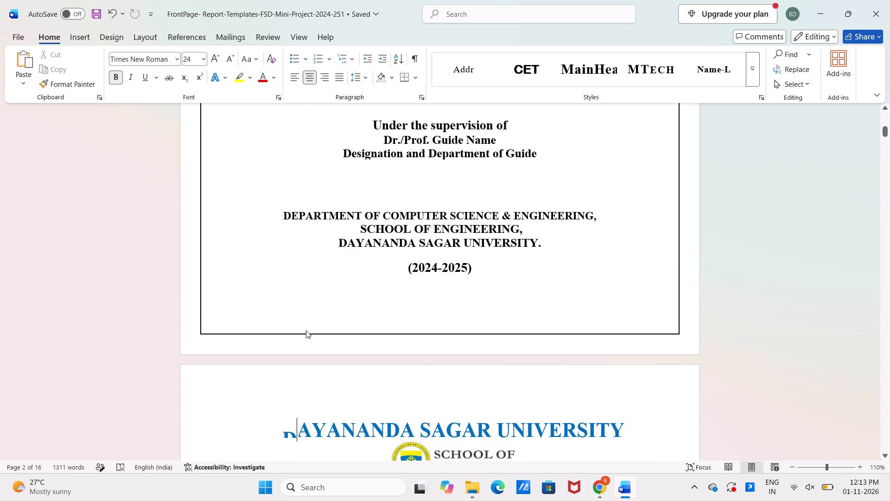
Look through the report's front pages between the cover page and the acknowledgement.
scroll(306, 330, "up", 4)
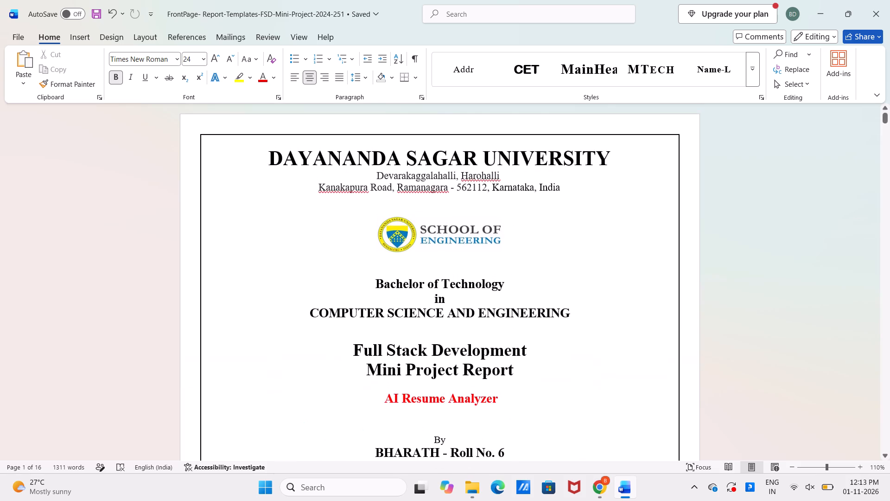
scroll(306, 330, "down", 12)
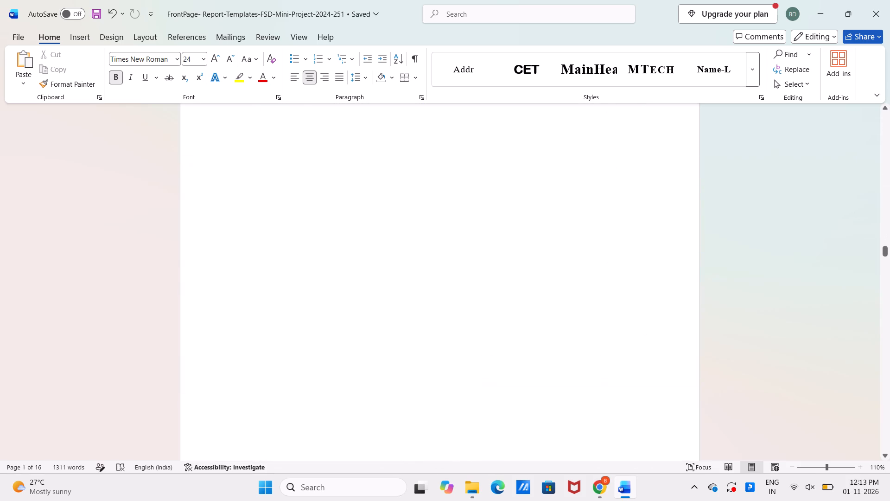
scroll(306, 330, "up", 13)
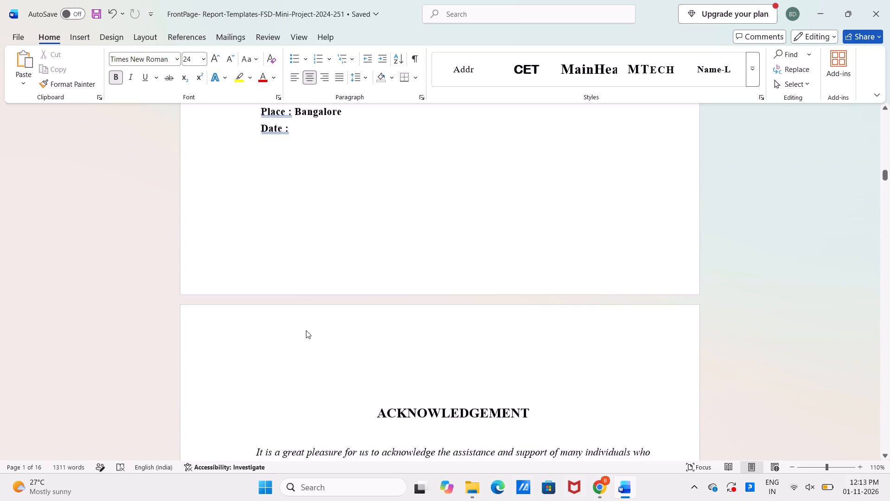
scroll(306, 330, "up", 7)
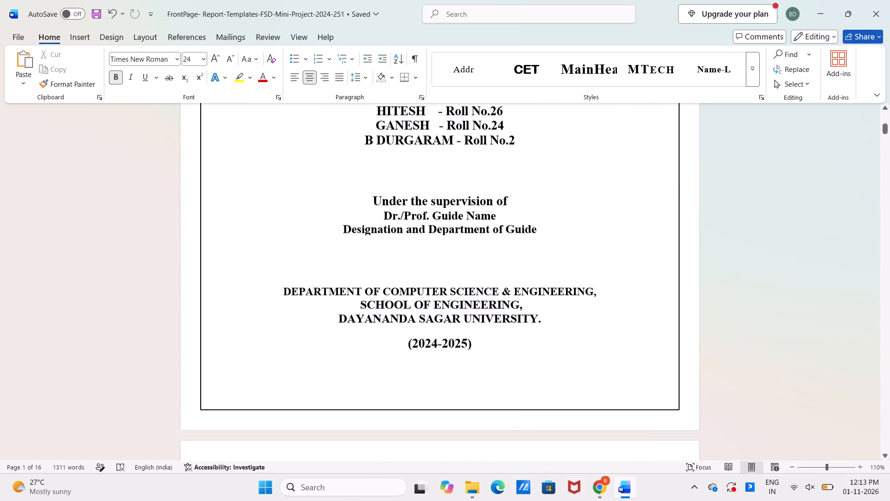
scroll(306, 330, "up", 9)
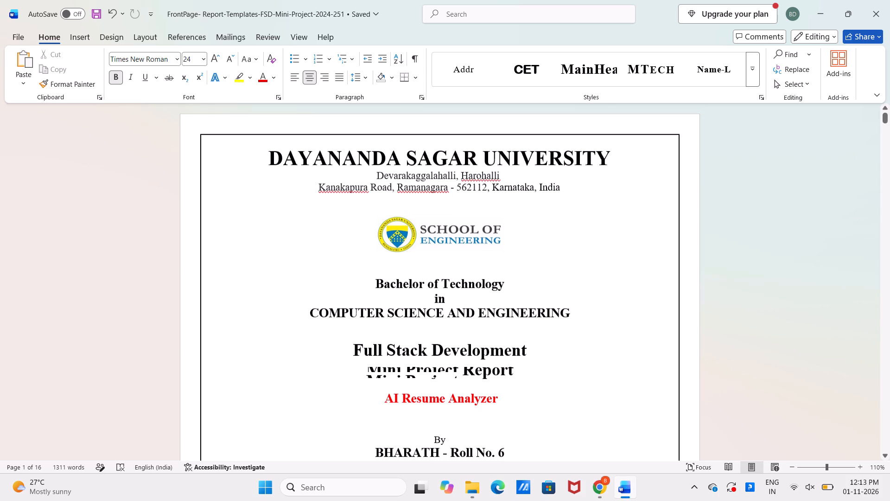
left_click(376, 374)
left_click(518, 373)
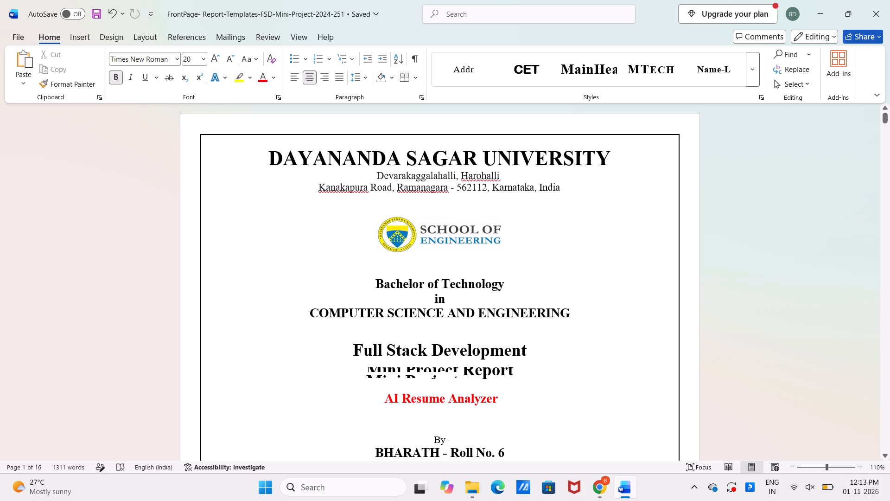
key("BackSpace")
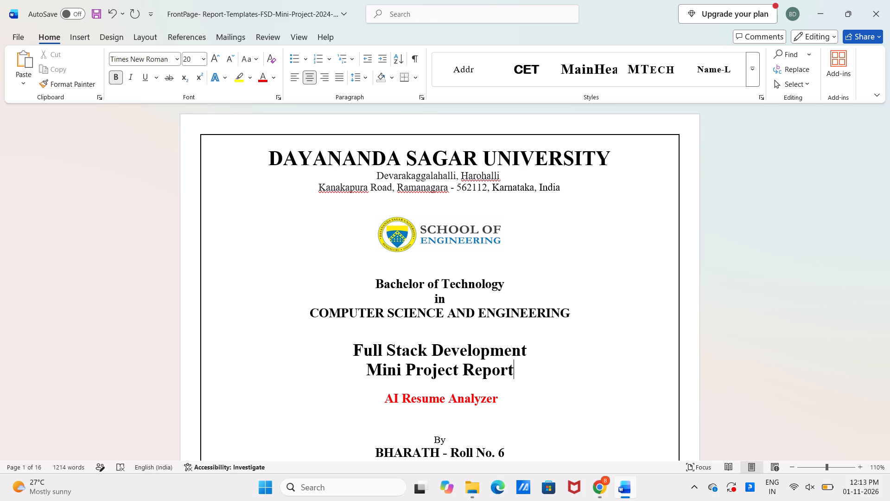
Zoom the report out to a 30% multi-page overview and examine the layout of its pages.
scroll(518, 373, "down", 1)
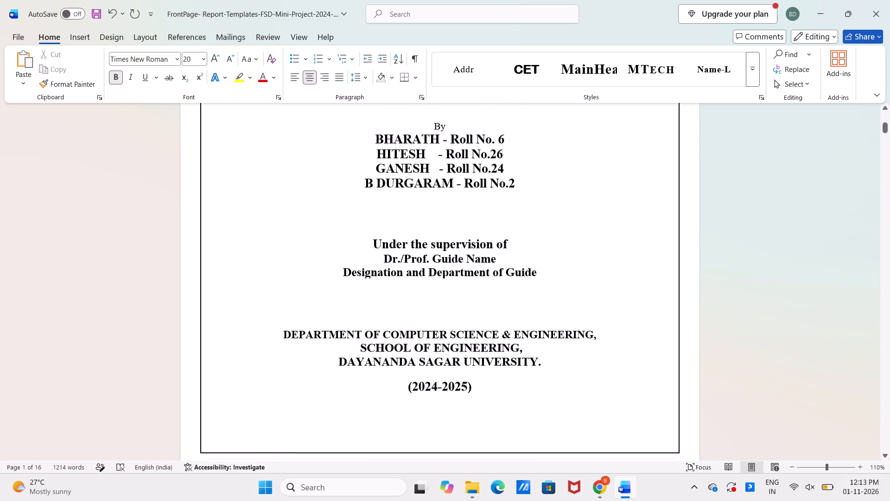
scroll(518, 373, "down", 1)
scroll(518, 373, "left", 1)
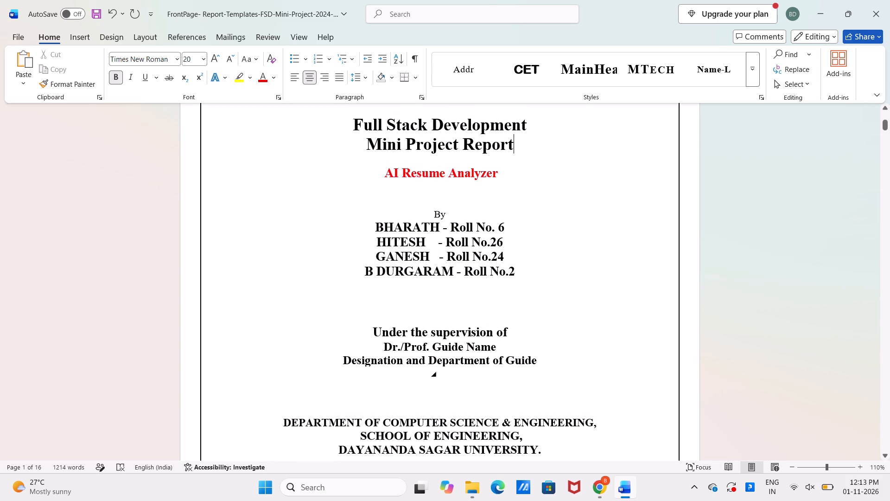
scroll(518, 373, "up", 4)
scroll(518, 373, "down", 6, "ctrl")
key("u")
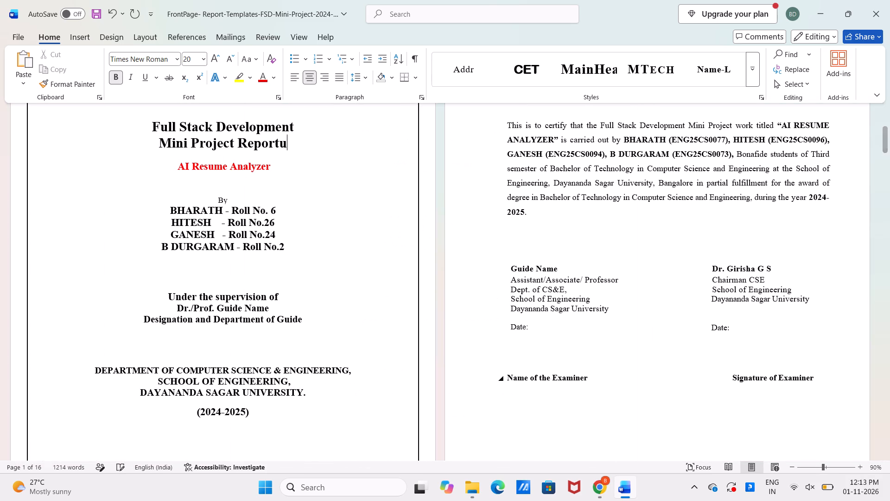
scroll(518, 373, "down", 6, "ctrl")
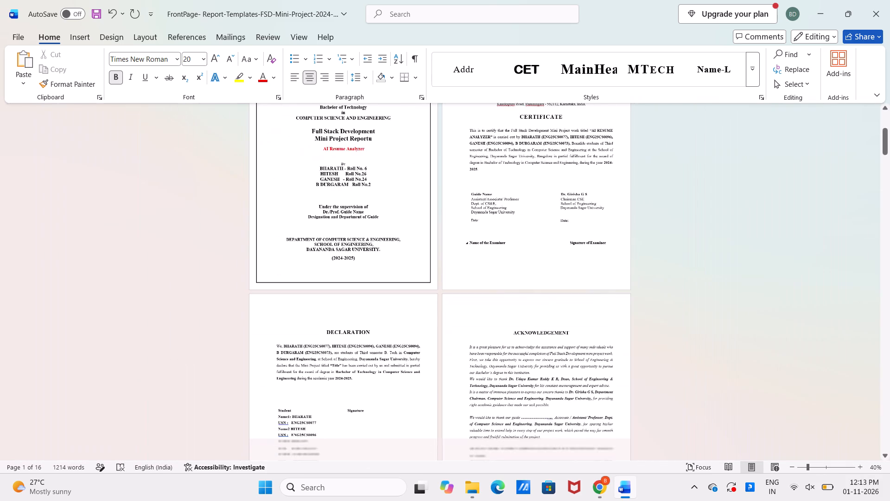
scroll(518, 373, "down", 1, "ctrl")
scroll(518, 373, "up", 1, "ctrl")
scroll(518, 373, "down", 4, "ctrl")
scroll(518, 373, "up", 2, "ctrl")
Undo the stray "u" at the end of the "Mini Project Report" title on the cover page.
left_click(59, 229)
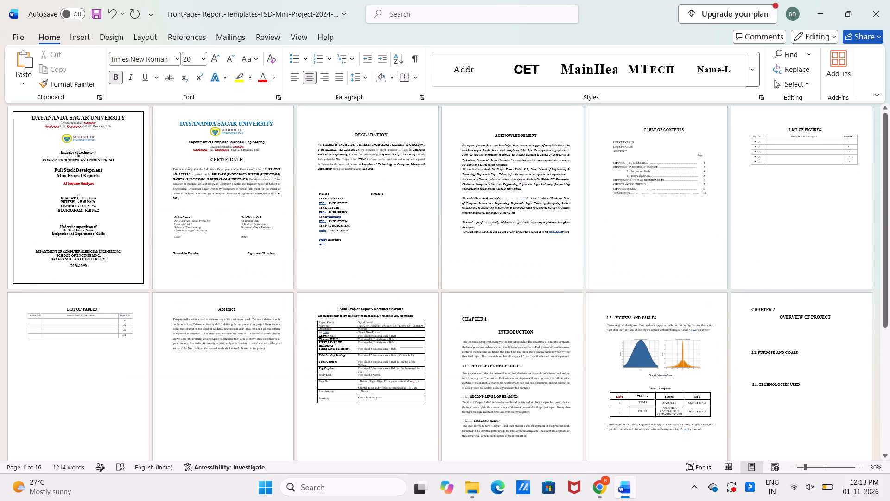
double_click(59, 229)
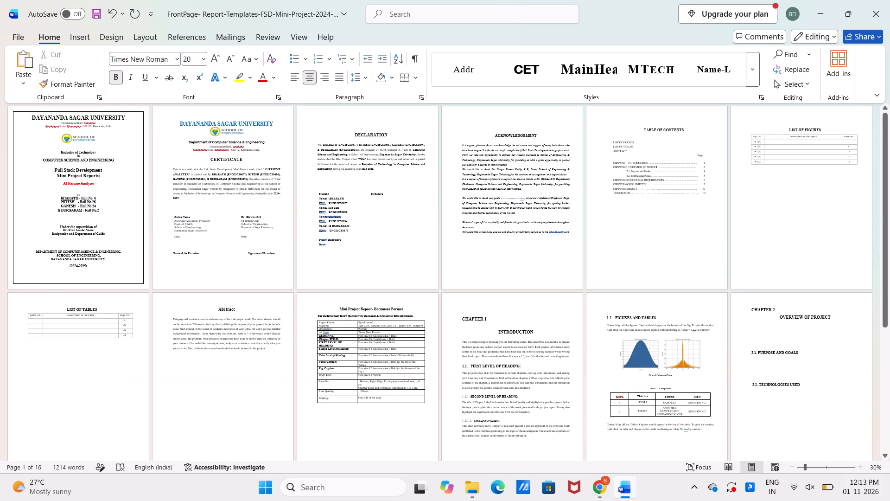
double_click(65, 219)
triple_click(24, 155)
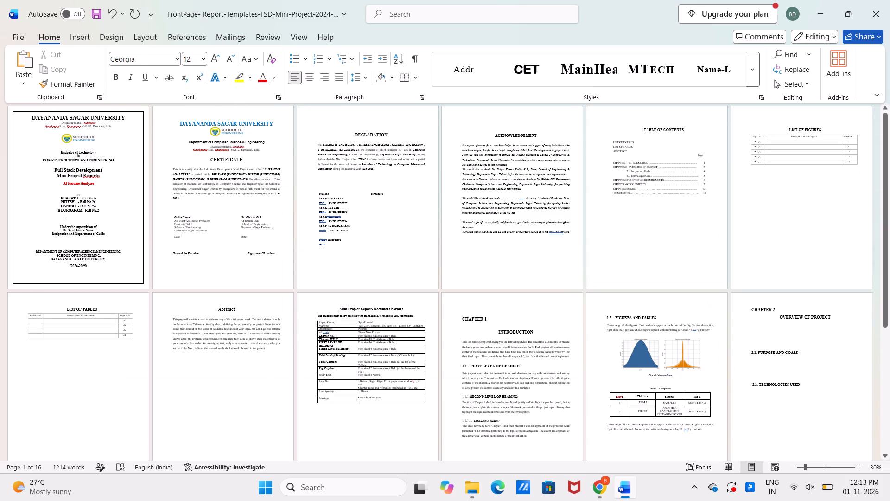
left_click(24, 155)
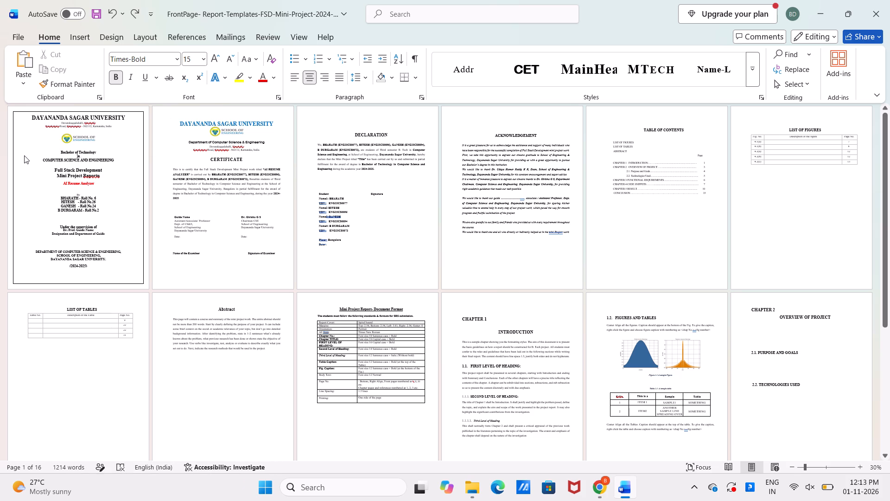
key("ctrl+z")
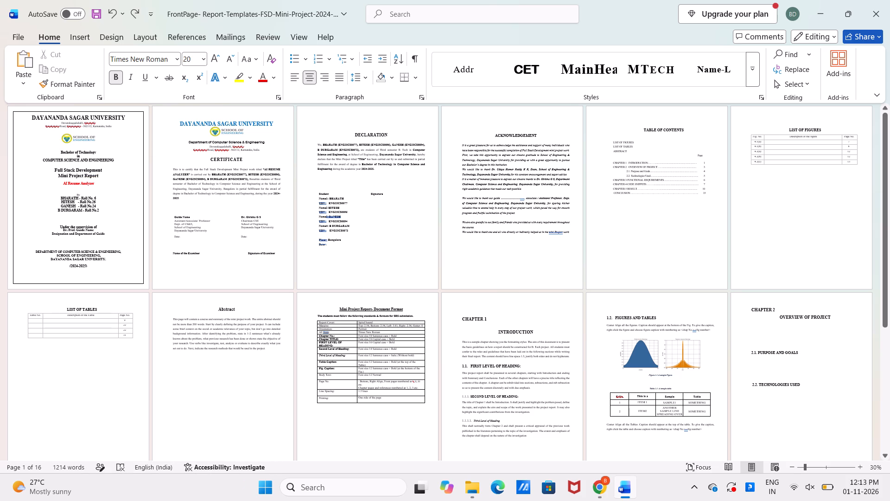
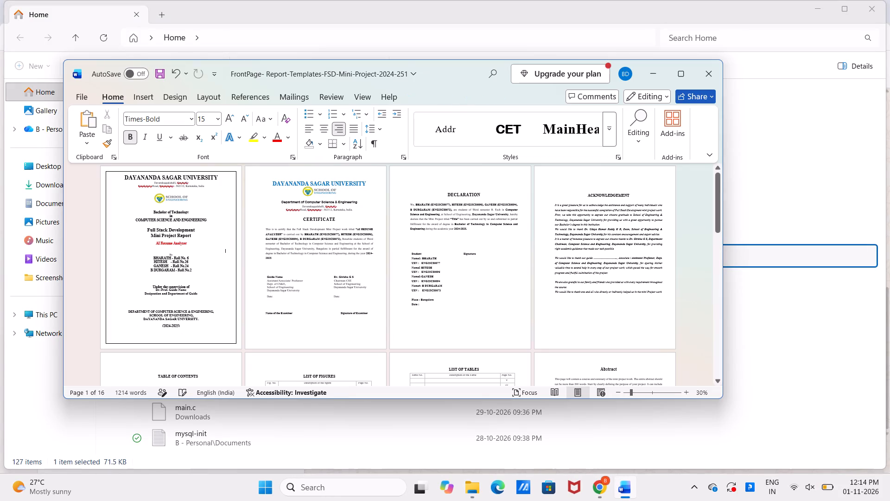
Look over the report's page layout in the multi-page overview, from the cover page through the Conclusion page and back.
scroll(205, 286, "down", 9)
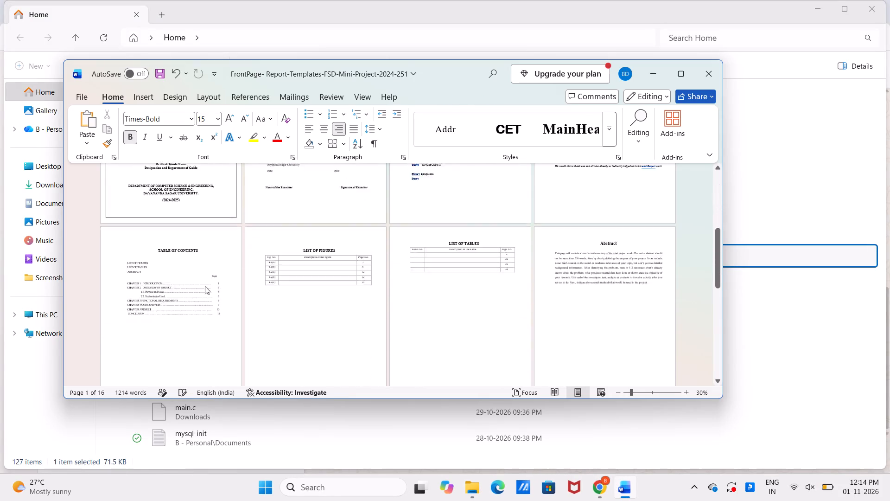
scroll(205, 286, "down", 3)
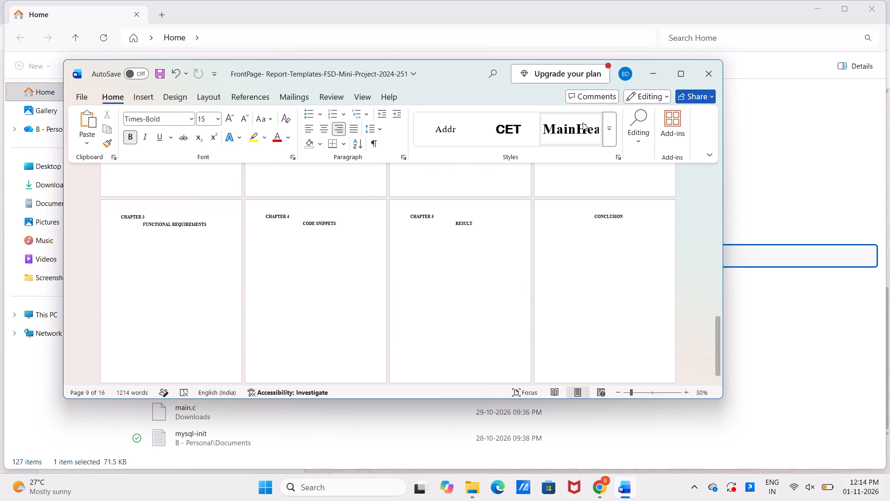
left_click(88, 99)
double_click(271, 334)
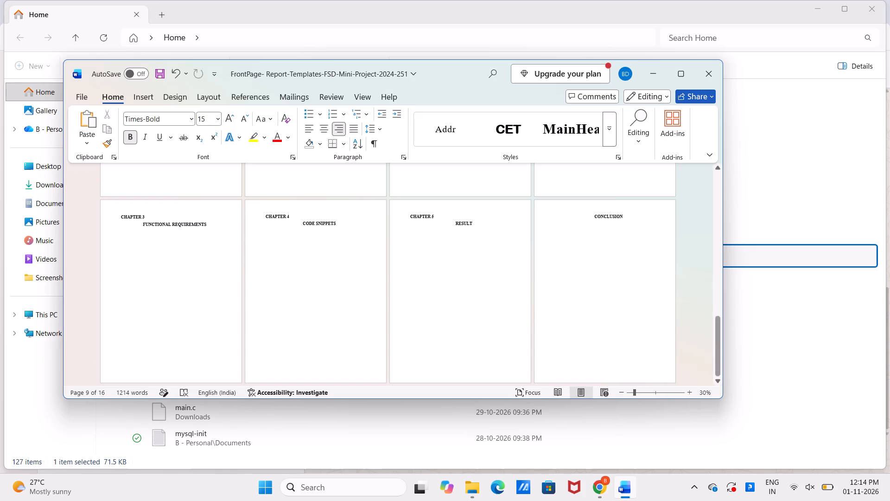
scroll(271, 334, "up", 6)
scroll(271, 334, "up", 16)
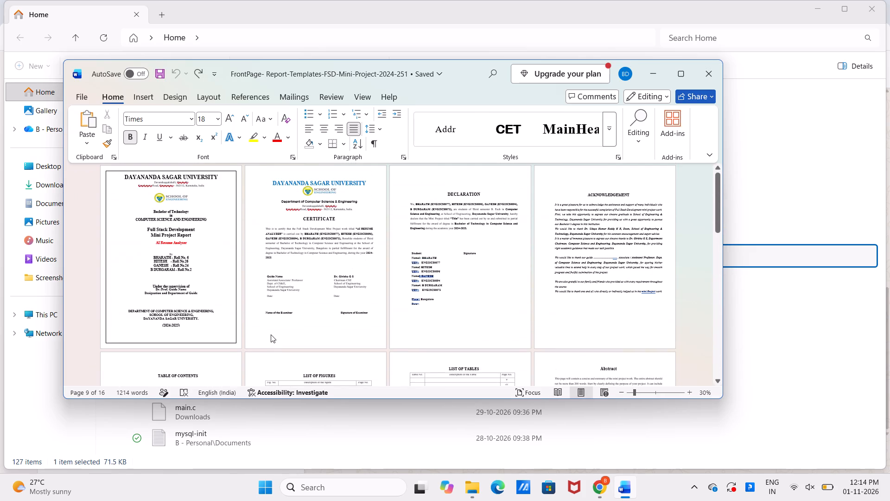
scroll(271, 334, "up", 2)
double_click(202, 289)
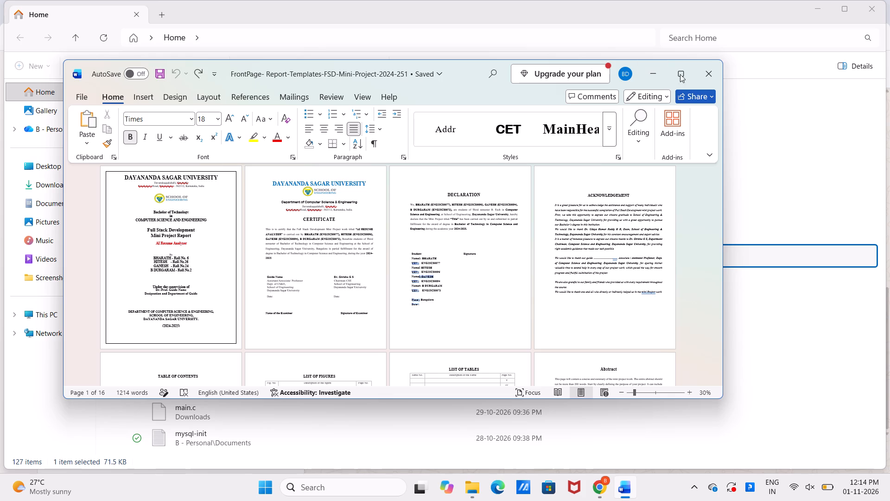
Maximize the report's document window to fill the screen.
left_click_drag(470, 66, 448, 162)
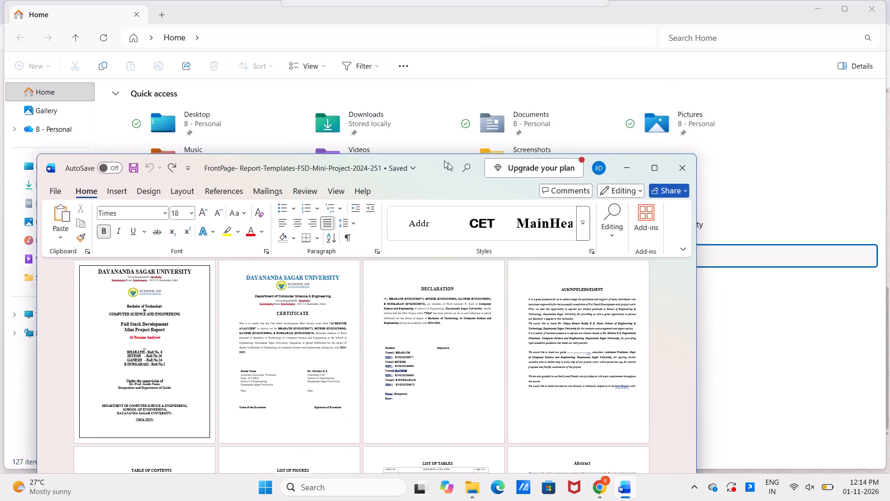
left_click_drag(448, 162, 512, 0)
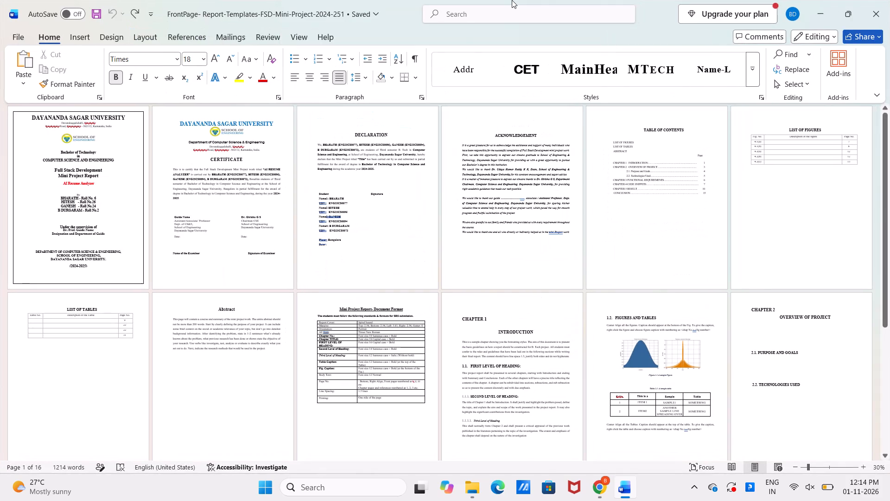
Enlarge the report from the multi-page overview to 150% zoom and look through its pages from the cover page onward.
scroll(267, 215, "up", 5, "ctrl")
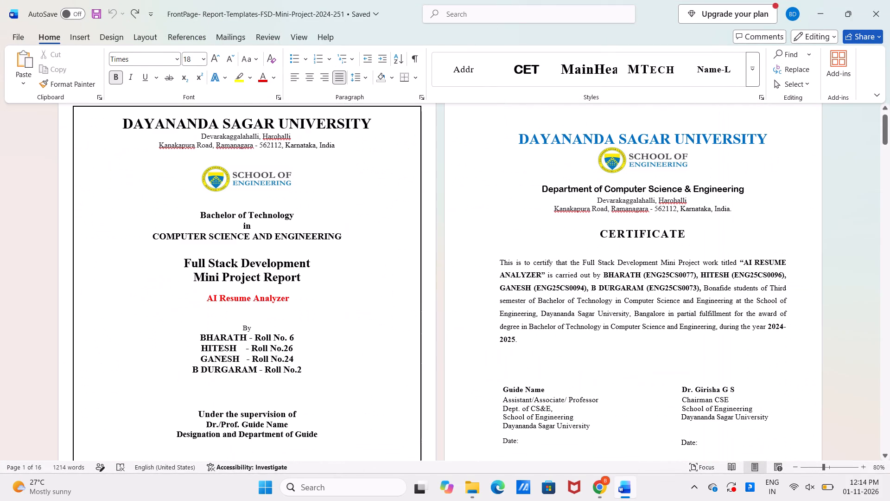
scroll(344, 218, "up", 9, "ctrl")
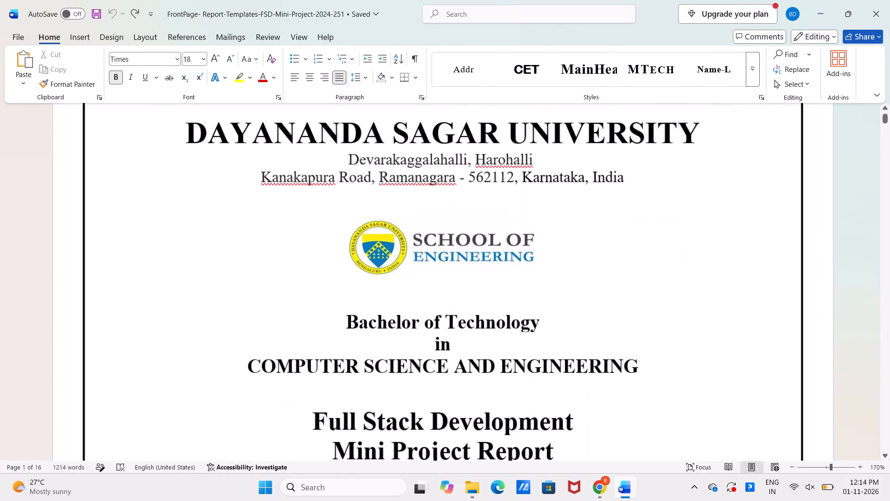
scroll(344, 218, "down", 2, "ctrl")
scroll(344, 218, "down", 15)
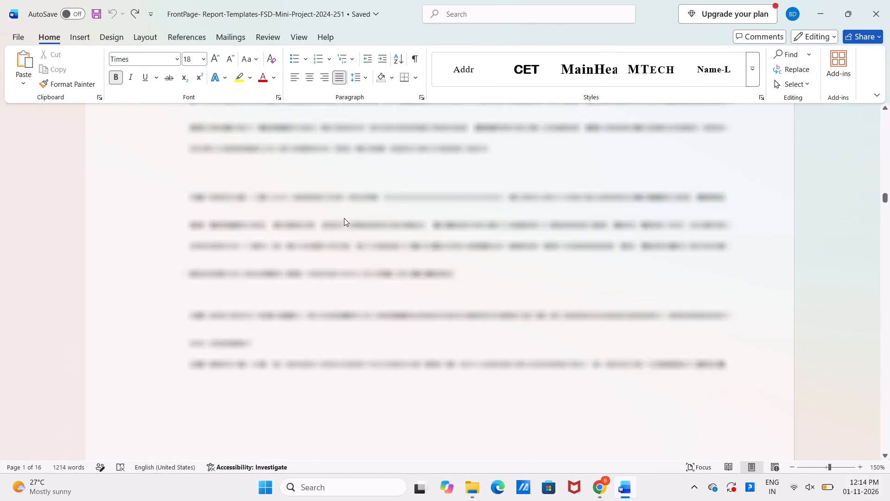
scroll(344, 218, "down", 7)
scroll(344, 218, "up", 10)
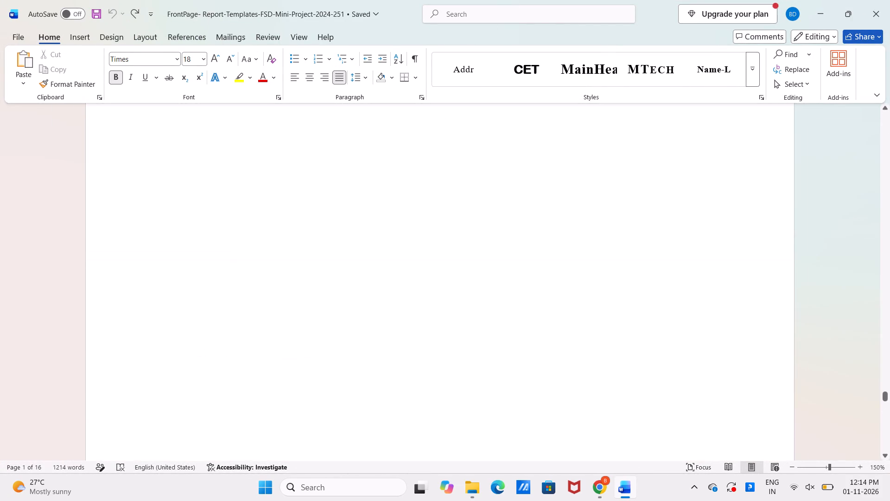
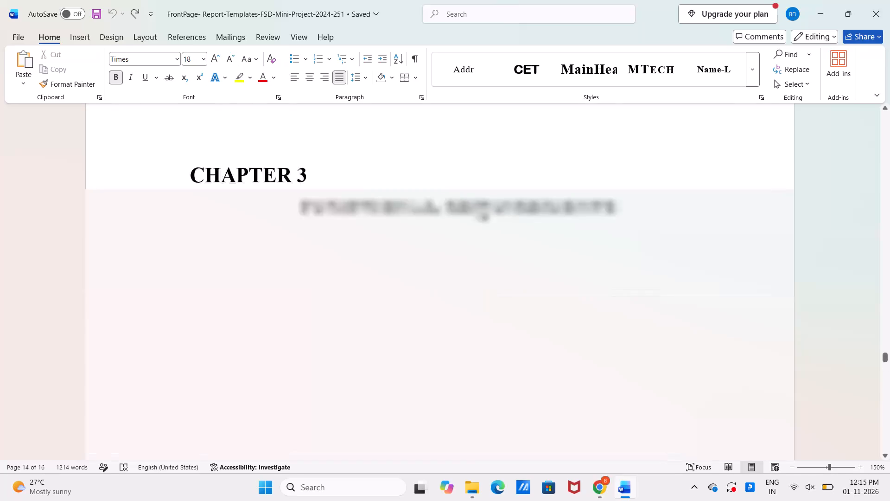
Skim the report from the cover page to the Introduction chapter's figures and tables section and back, reducing the zoom to 130%.
scroll(433, 173, "left", 1)
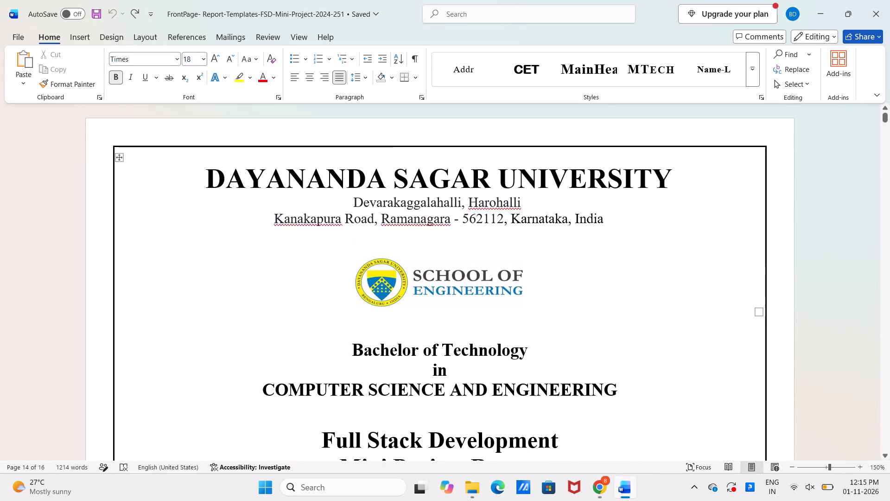
scroll(433, 173, "down", 1, "ctrl")
scroll(461, 217, "down", 1)
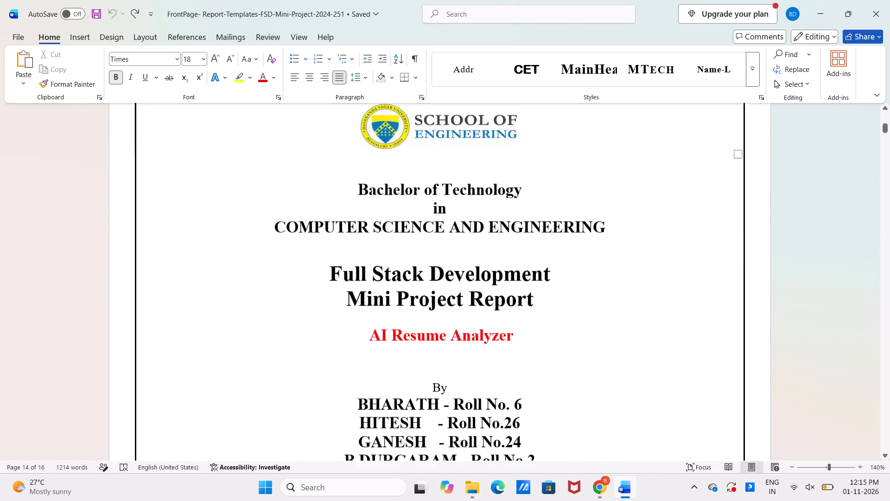
scroll(461, 217, "down", 6)
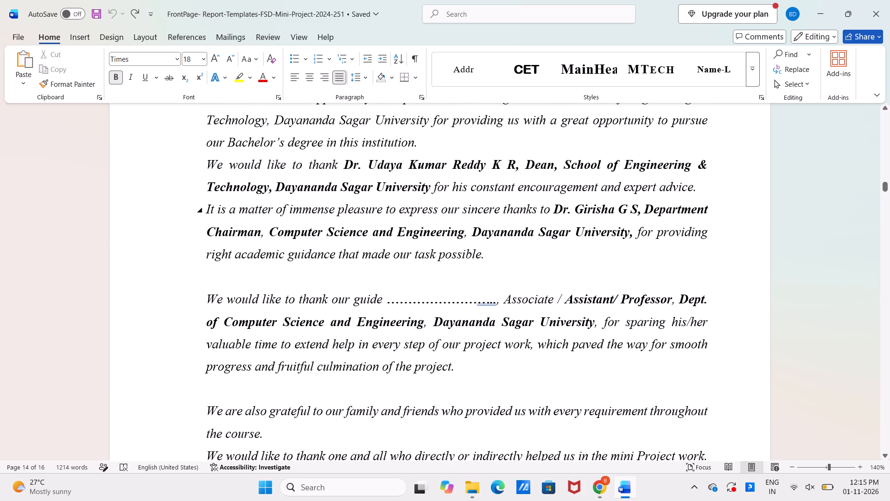
scroll(461, 217, "down", 9)
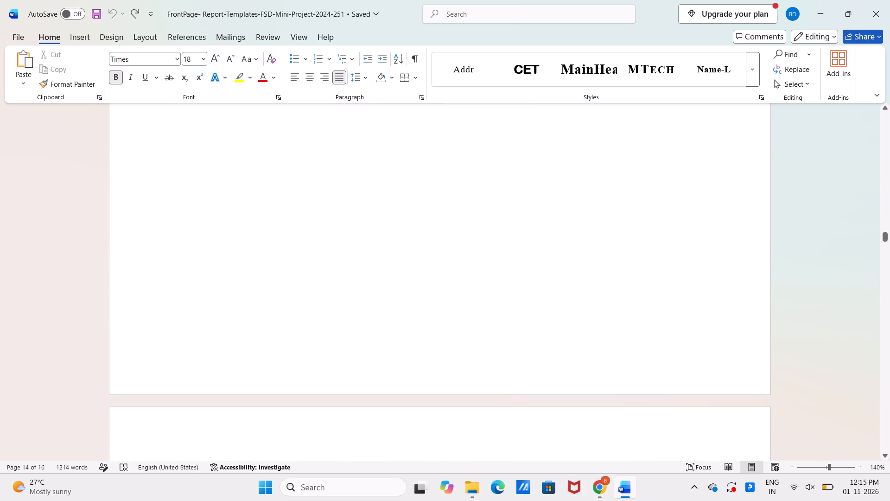
scroll(461, 217, "down", 8, "ctrl")
scroll(461, 217, "up", 5, "ctrl")
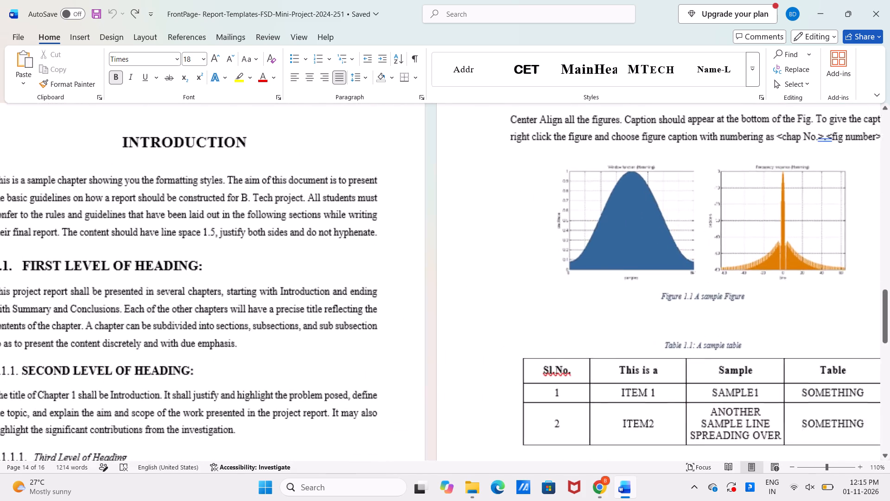
scroll(461, 217, "up", 2, "ctrl")
scroll(457, 308, "down", 3)
scroll(457, 308, "up", 4)
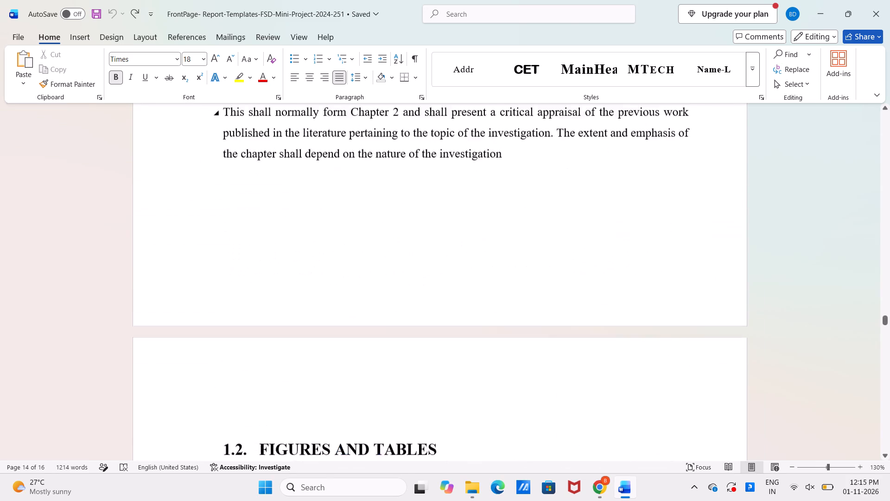
scroll(457, 308, "up", 12)
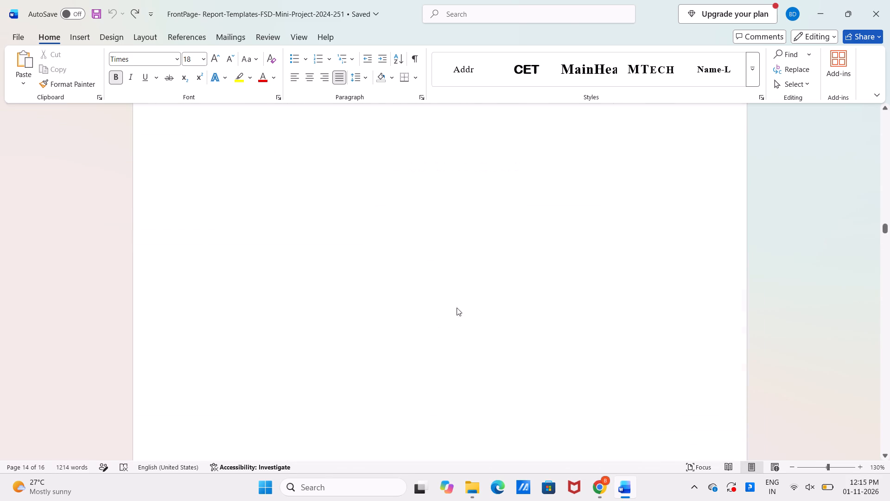
scroll(457, 308, "up", 15)
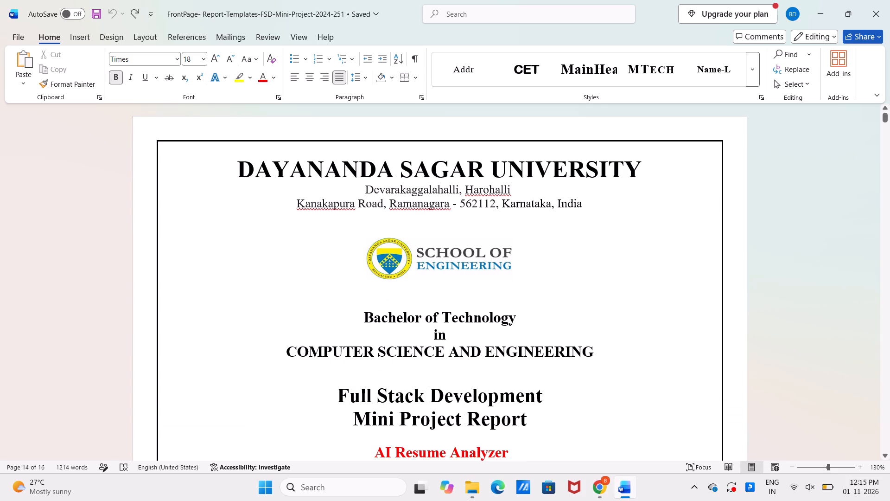
Review the report's front matter from the cover page through the Certificate, Declaration, Acknowledgement and Table of Contents to the List of Figures.
scroll(657, 338, "down", 3)
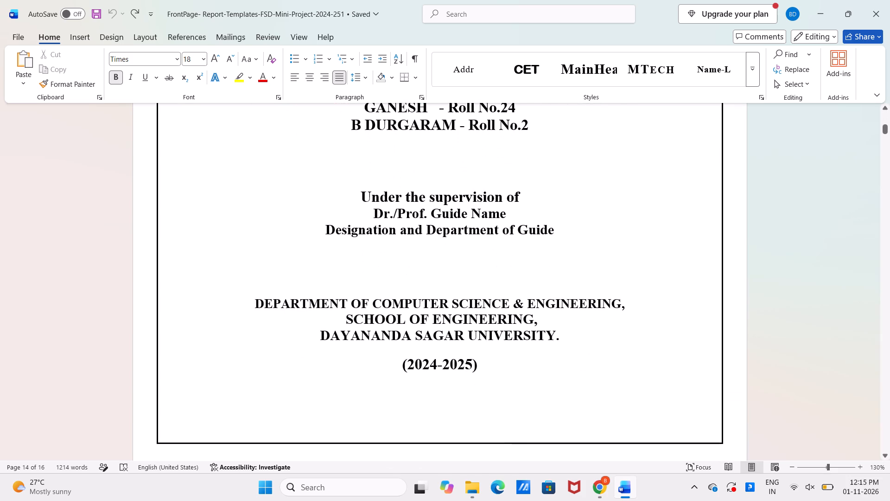
scroll(657, 338, "up", 1)
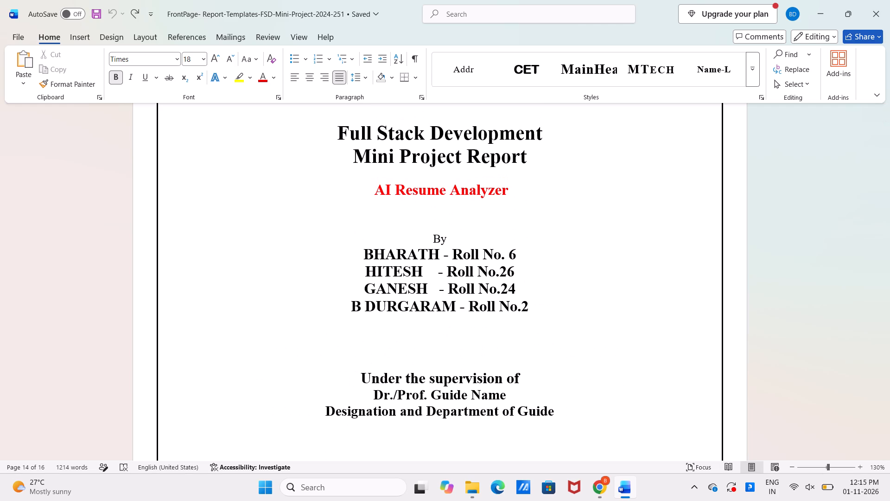
scroll(657, 338, "down", 4)
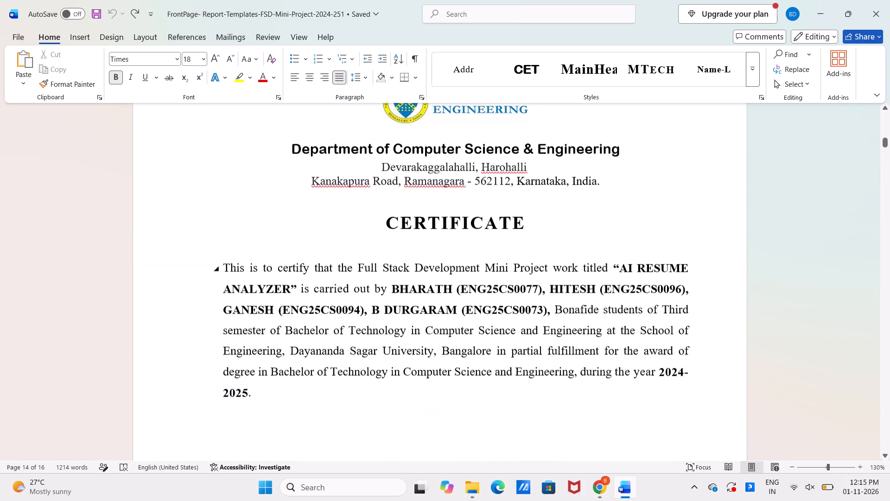
scroll(657, 338, "down", 1)
scroll(657, 338, "right", 3)
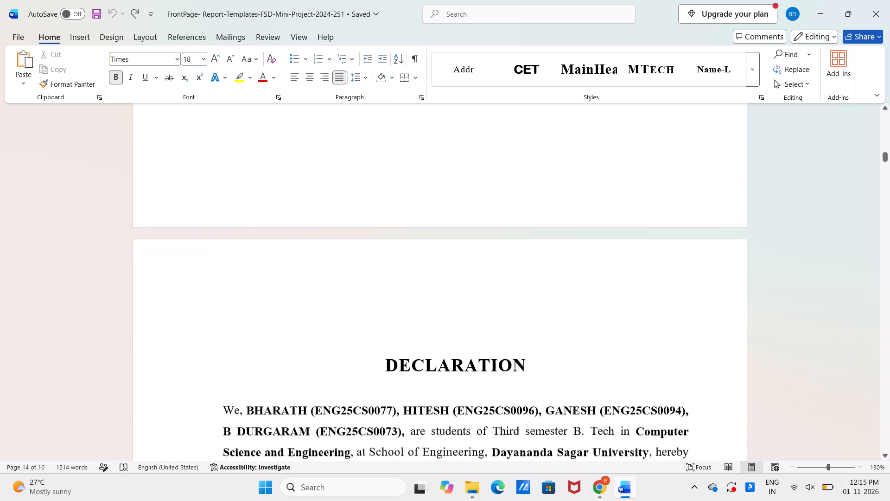
scroll(657, 338, "right", 4)
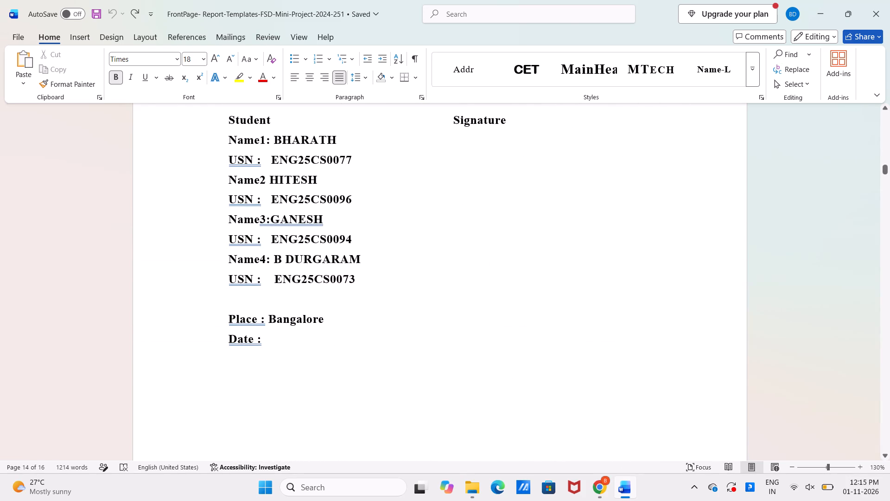
scroll(657, 338, "right", 7)
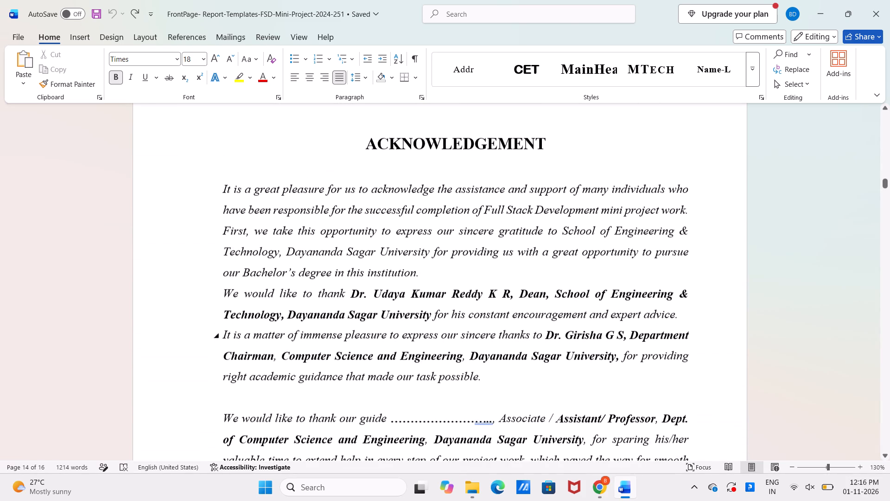
scroll(598, 385, "down", 3)
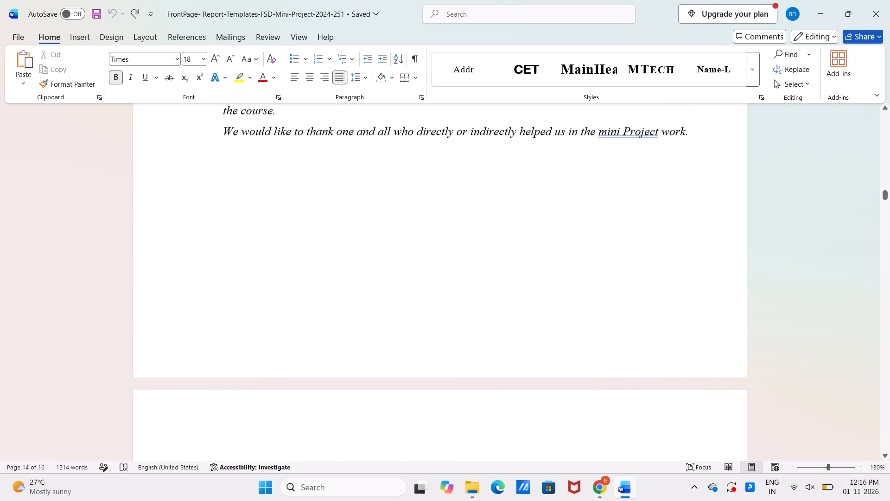
scroll(454, 446, "down", 3)
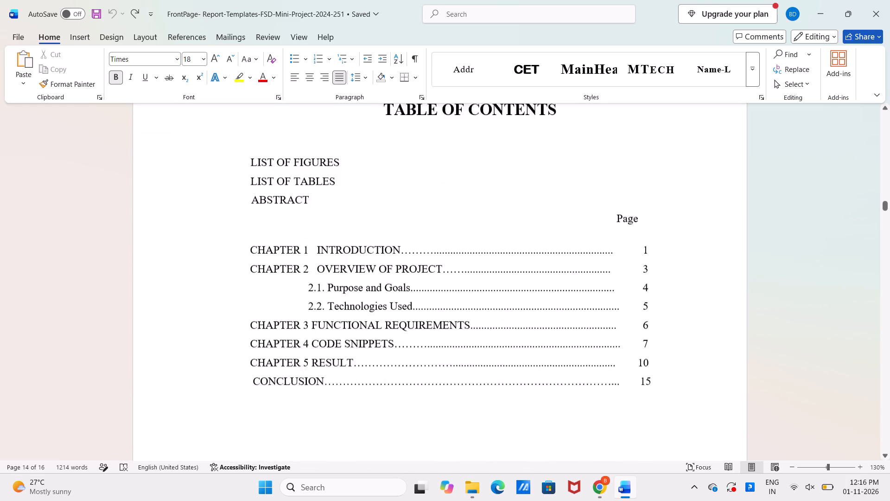
scroll(454, 446, "down", 3)
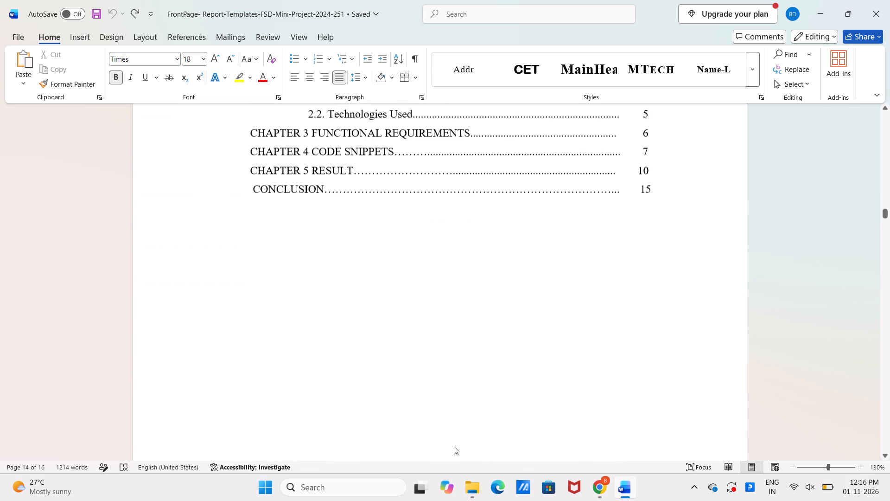
scroll(454, 446, "down", 4)
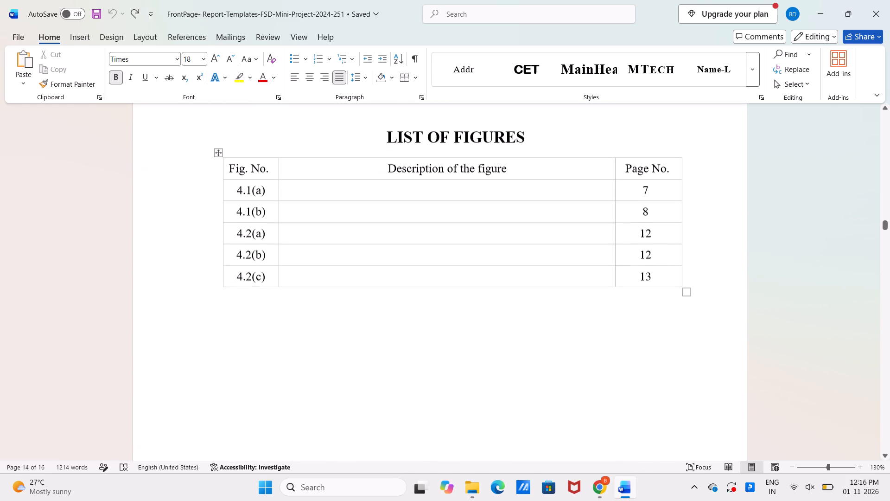